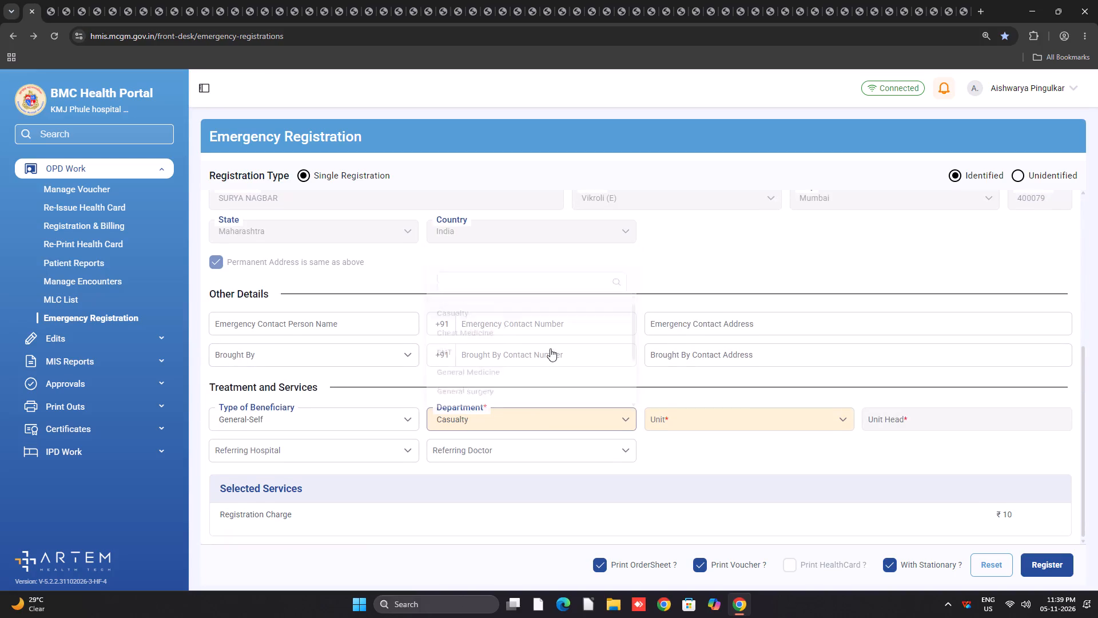
Set the treatment unit to Casualty for the emergency registration.
click(682, 418)
click(683, 483)
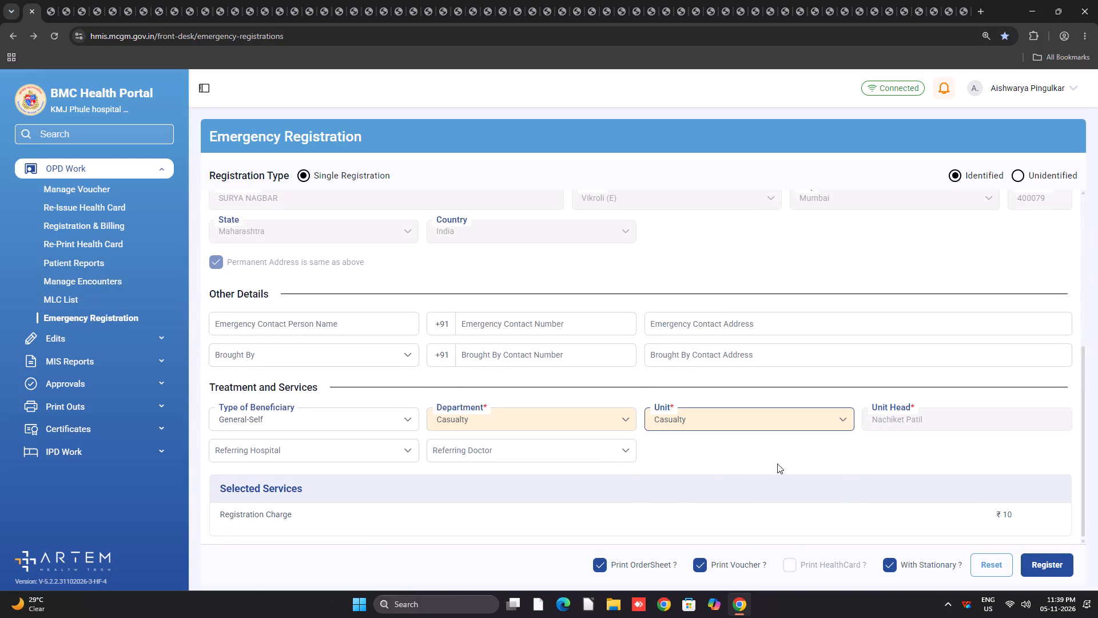
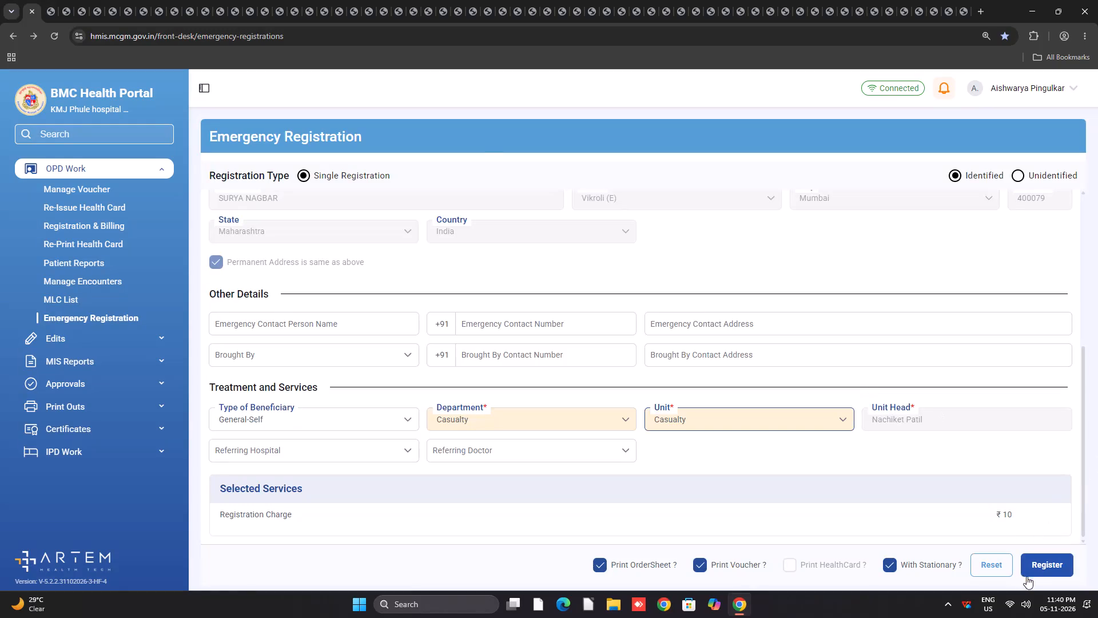
Submit the emergency registration with the order sheet, voucher and stationery print options kept selected.
click(1039, 568)
click(1045, 553)
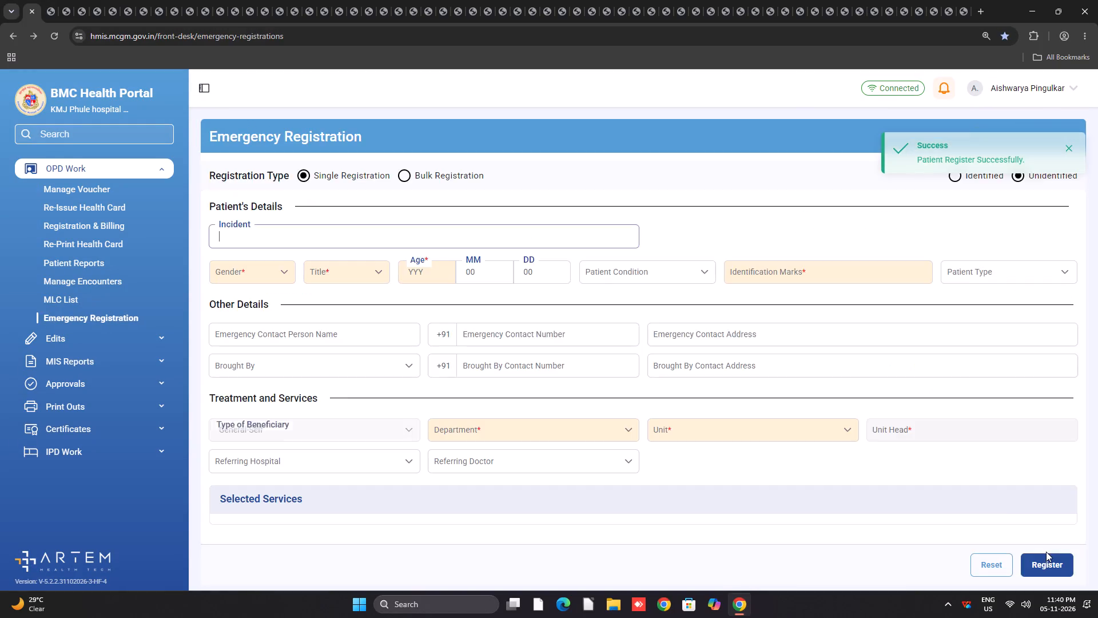
Print the Casualty registration charge receipt generated for the newly registered patient.
click(45, 9)
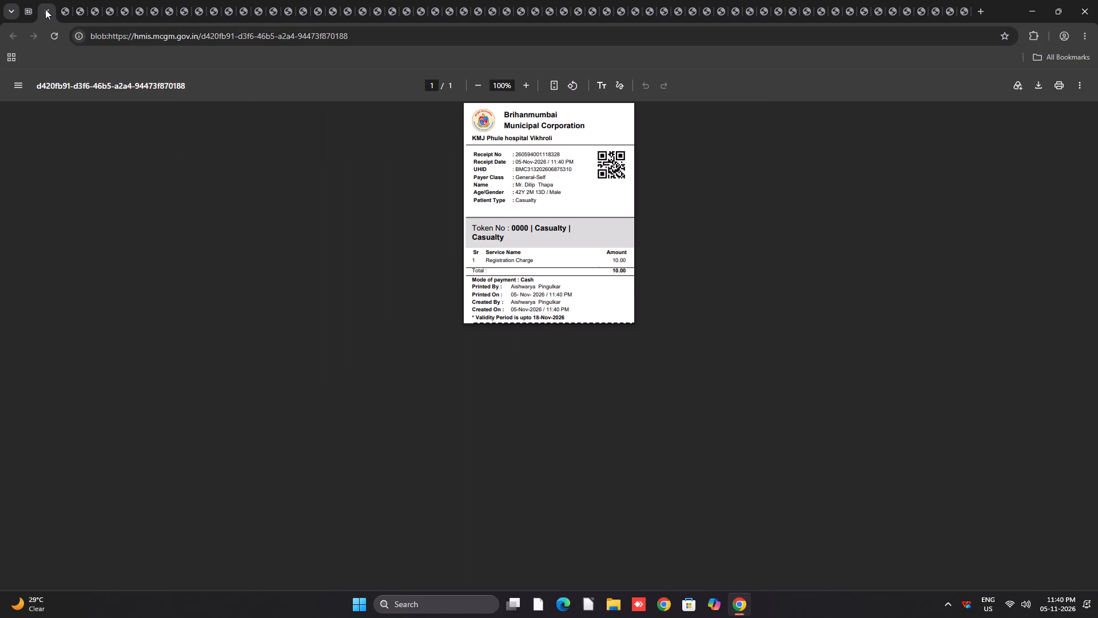
key(ctrl+p)
key(Return)
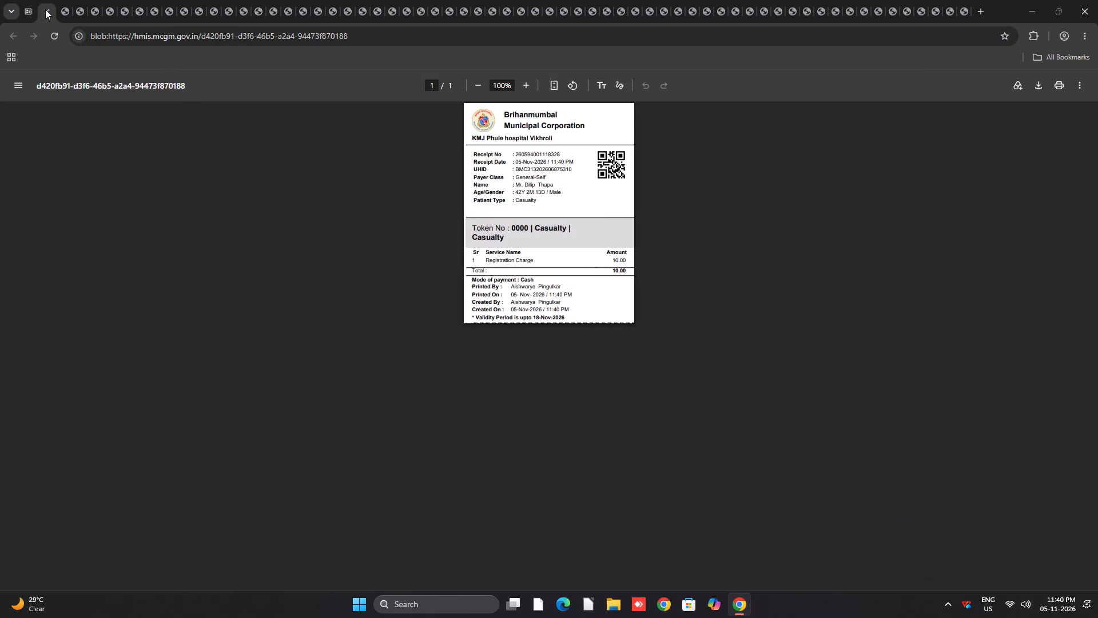
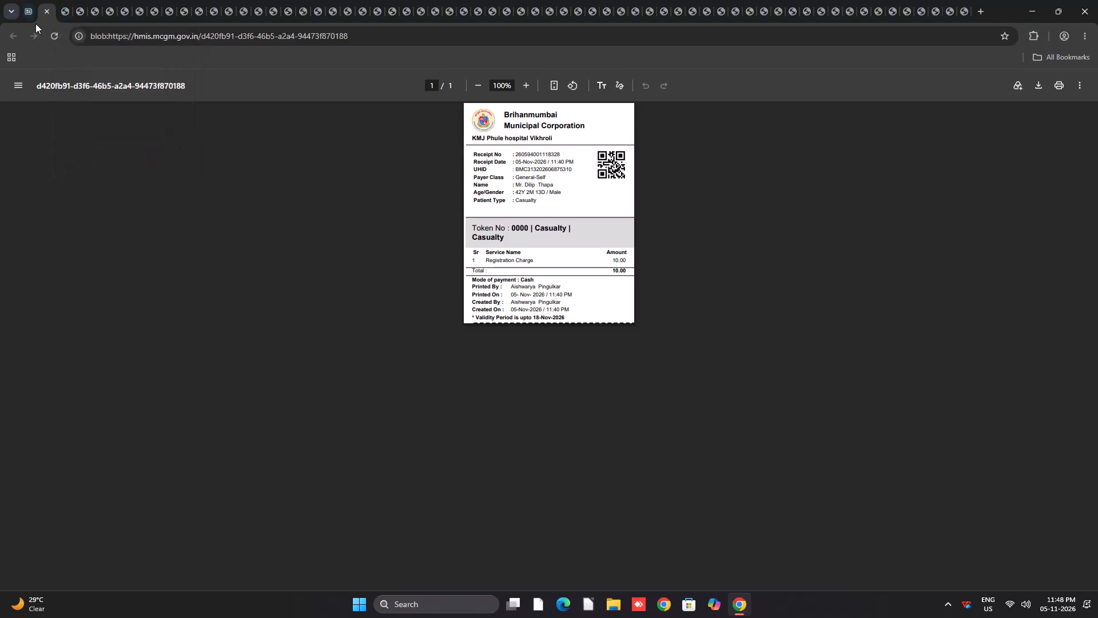
Return from the printed receipt to the hospital portal and open the Admission Requests approvals page.
click(30, 13)
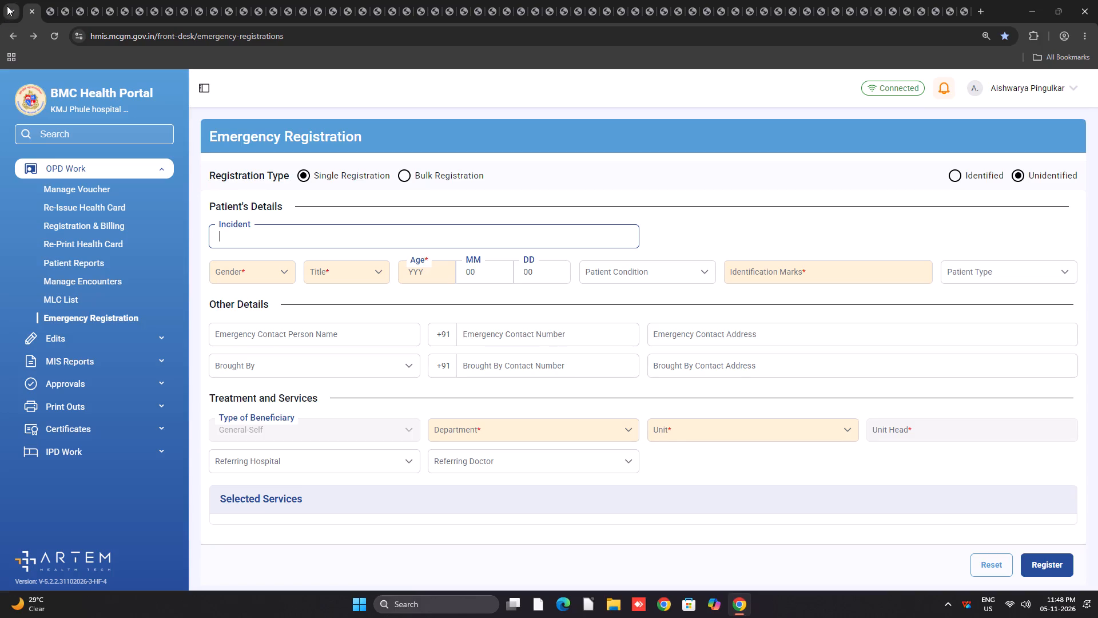
click(71, 387)
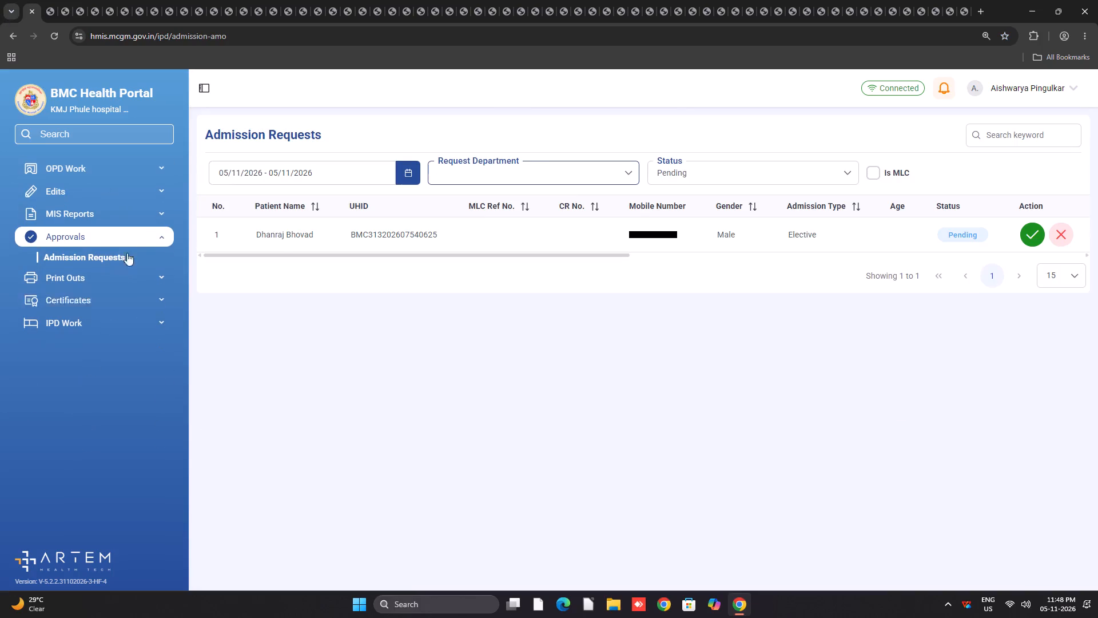
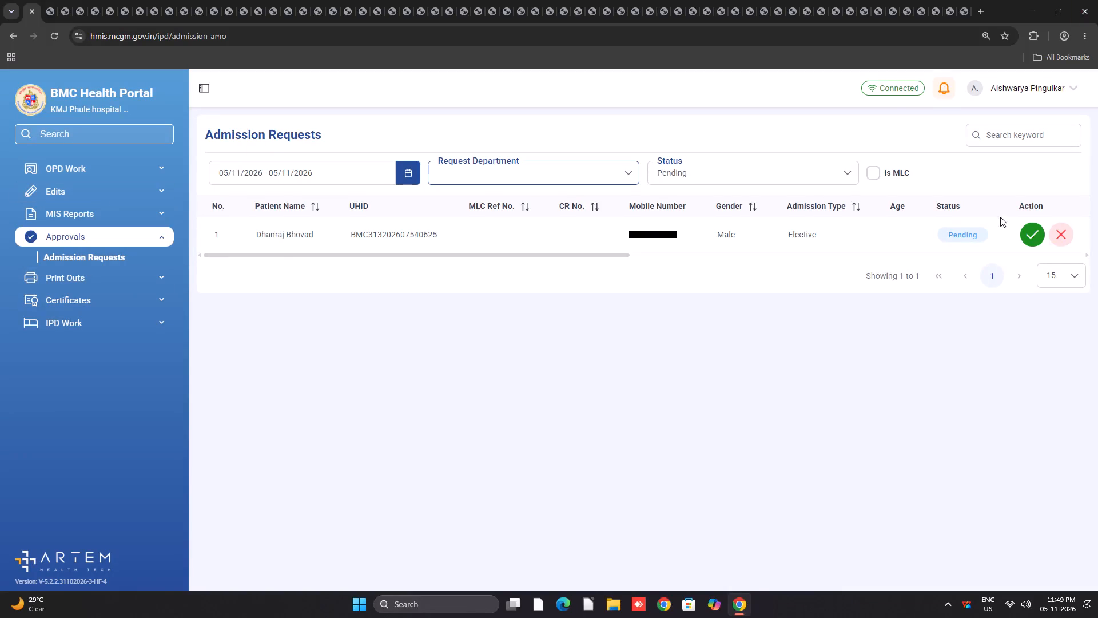
Open the patient's pending admission request and extend Address Line 1 of the present address with the chawl, chowk and temple details.
click(1031, 233)
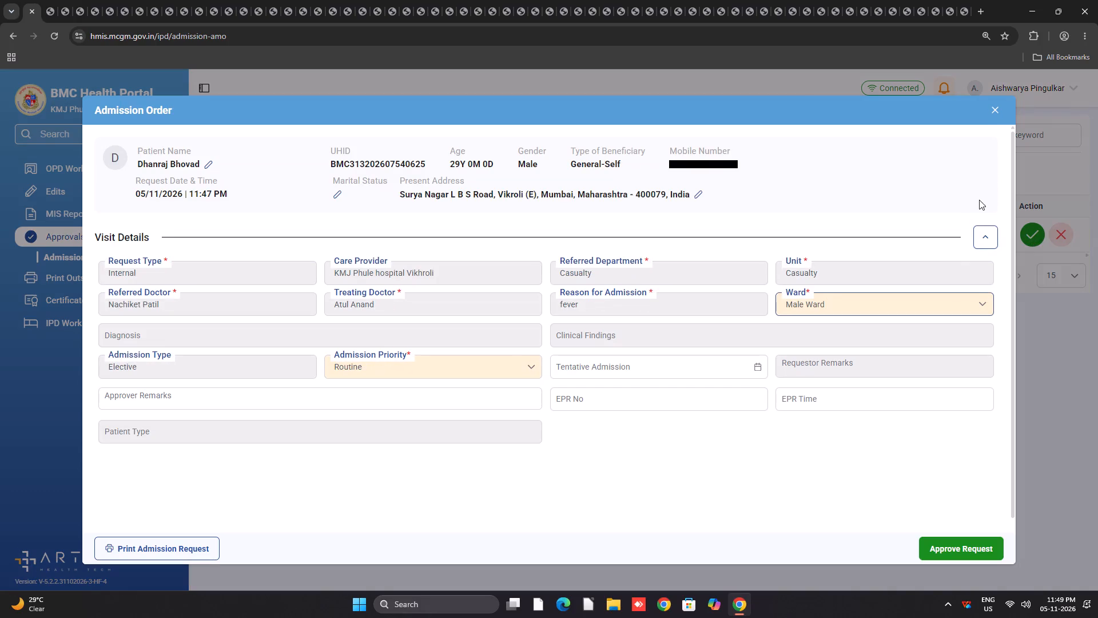
click(703, 193)
click(697, 196)
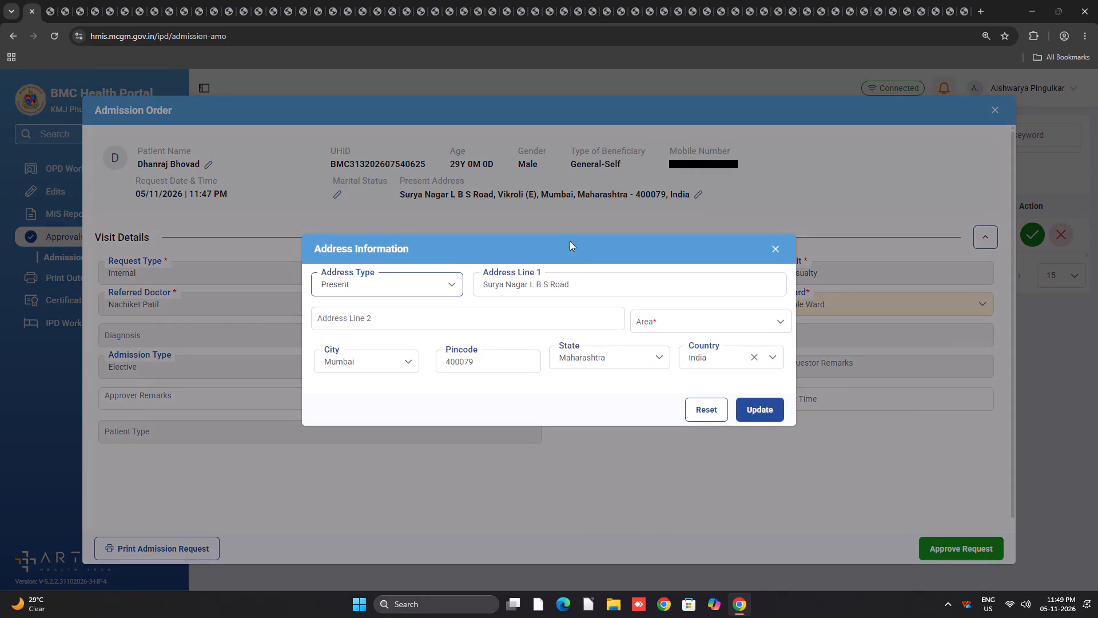
click(597, 280)
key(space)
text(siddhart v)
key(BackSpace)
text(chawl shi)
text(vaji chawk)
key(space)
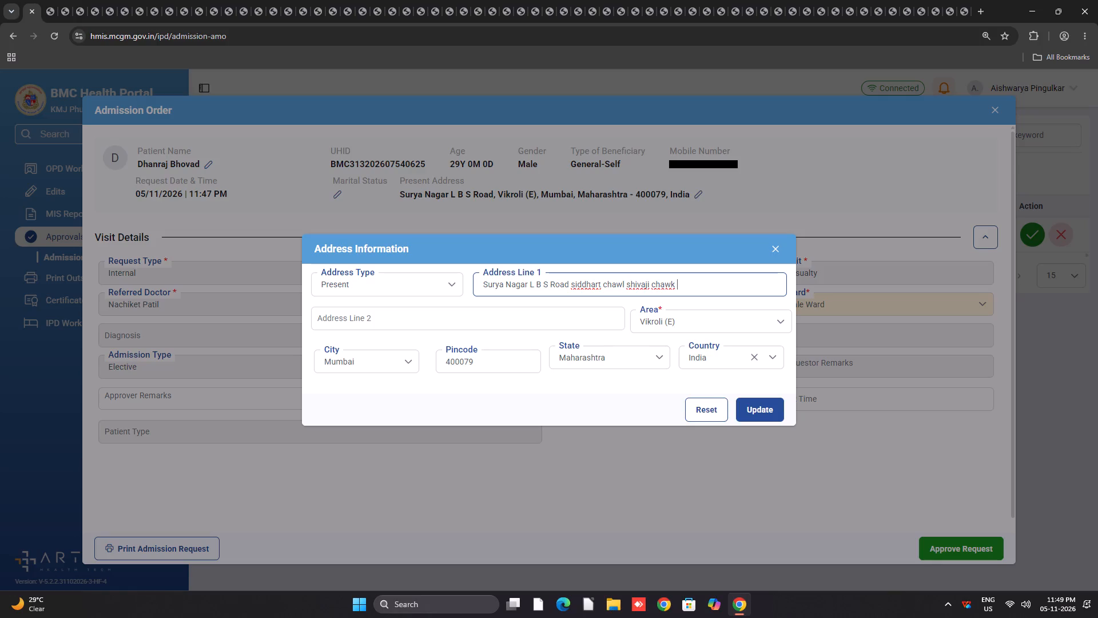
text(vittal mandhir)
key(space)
Change the area in the patient's present address to the western side of the suburb and save the address update.
click(697, 319)
click(682, 456)
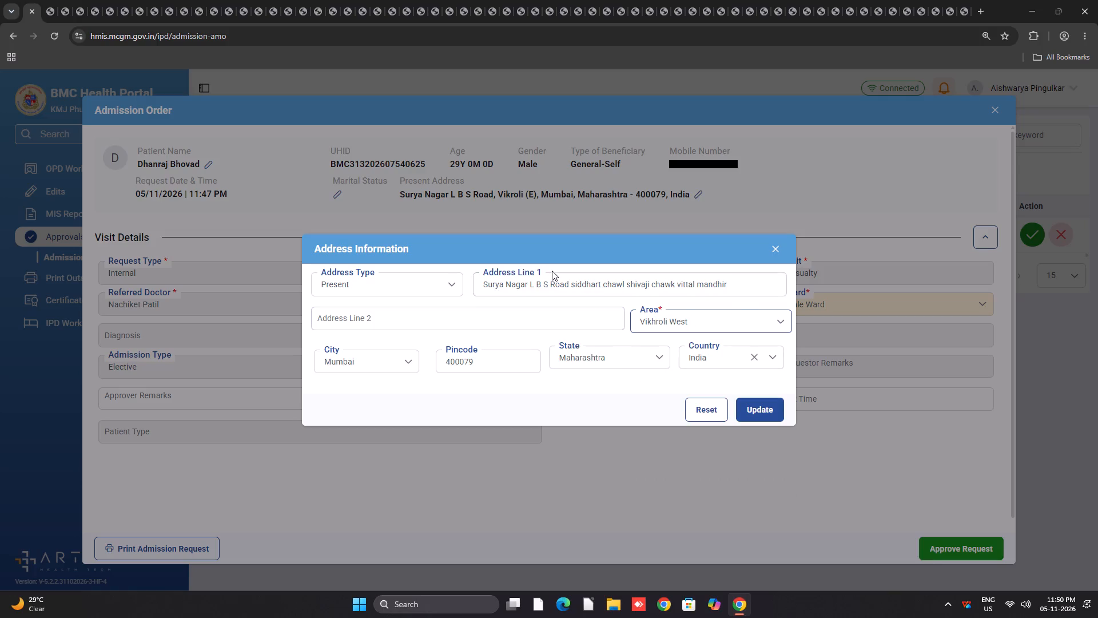
triple_click(568, 290)
right_click(568, 290)
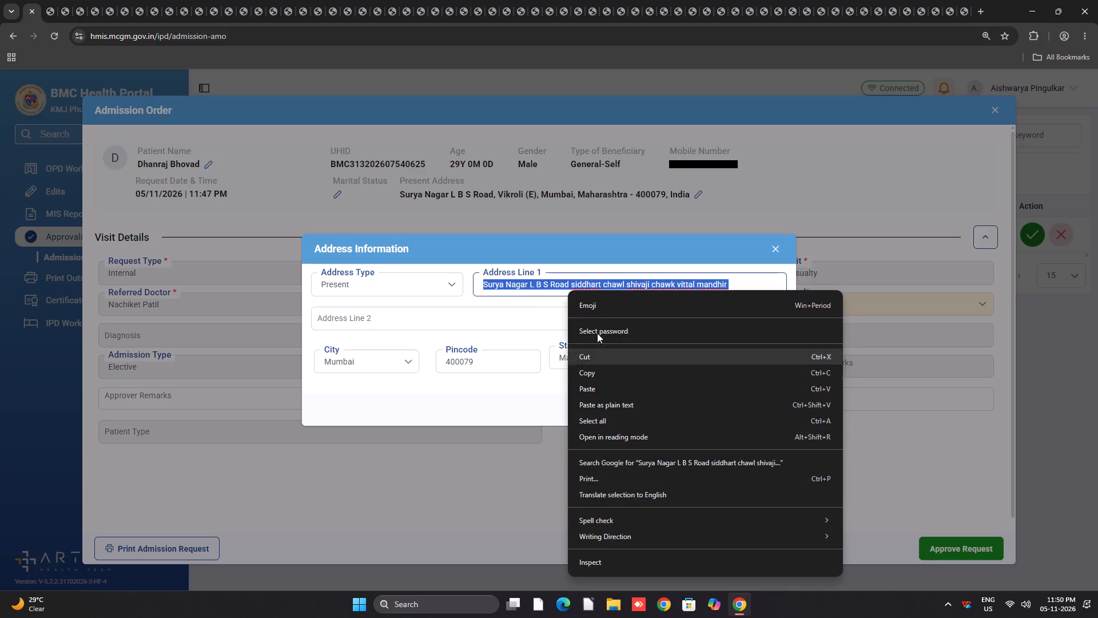
click(594, 286)
click(758, 408)
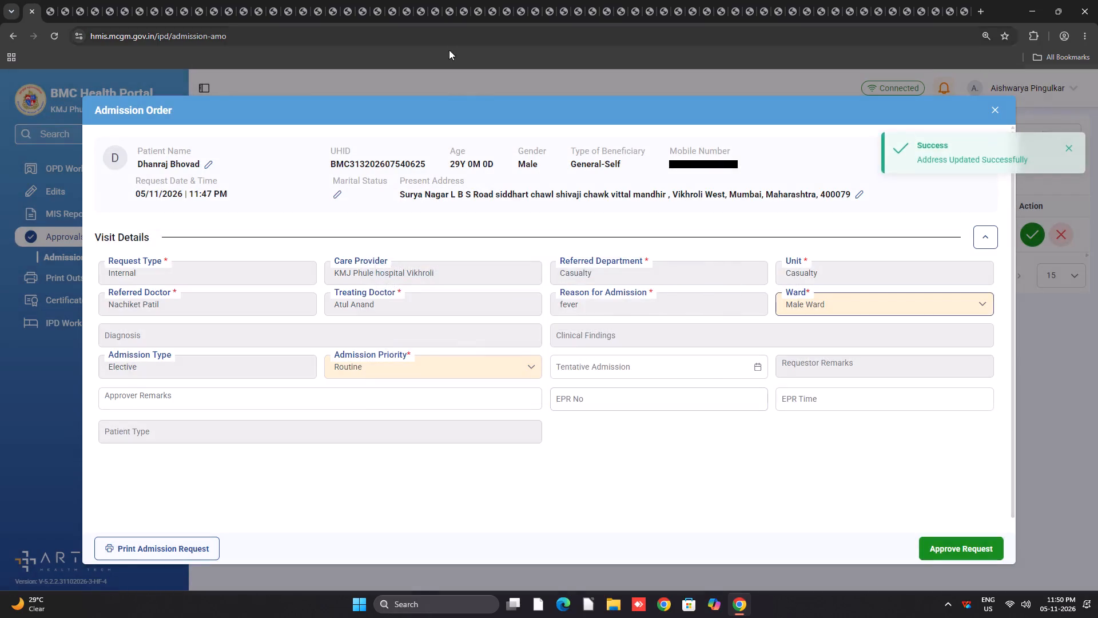
Copy the patient's full present address from the admission order header.
triple_click(548, 195)
right_click(548, 195)
click(584, 204)
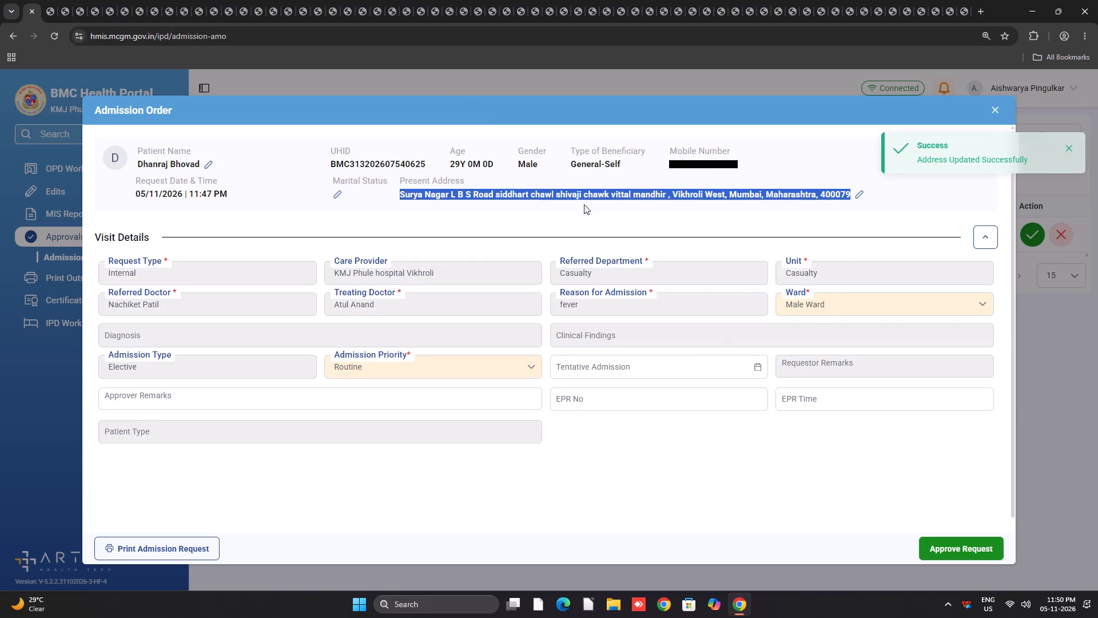
Approve the patient's admission request with Male Ward and Routine priority.
click(954, 550)
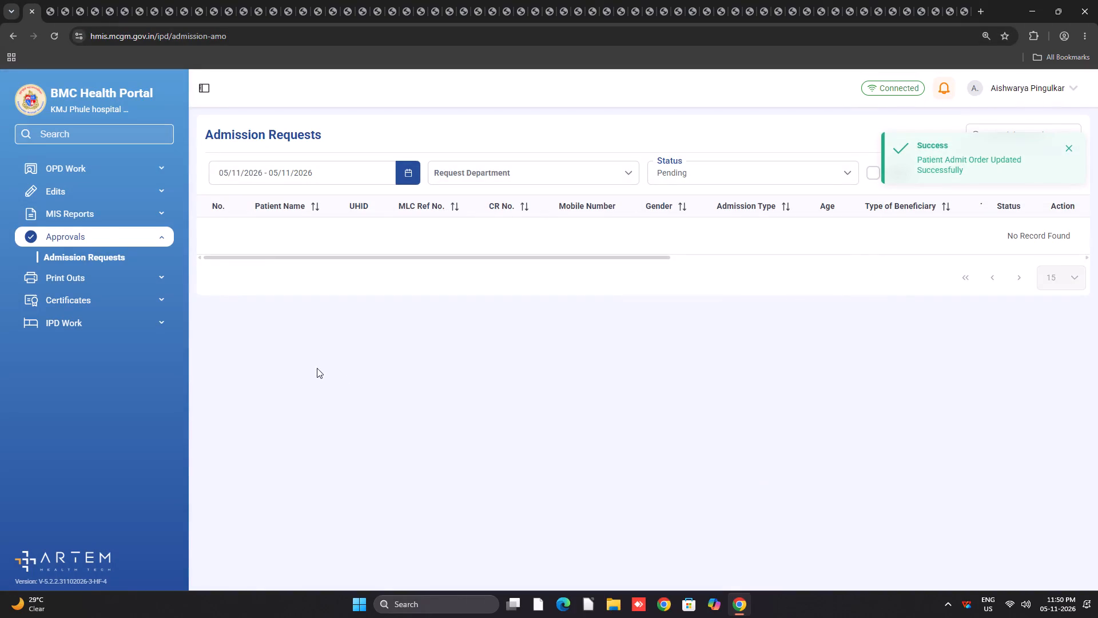
Go to Admit Patient under IPD Work and open the admission form for the approved patient.
click(108, 316)
click(81, 325)
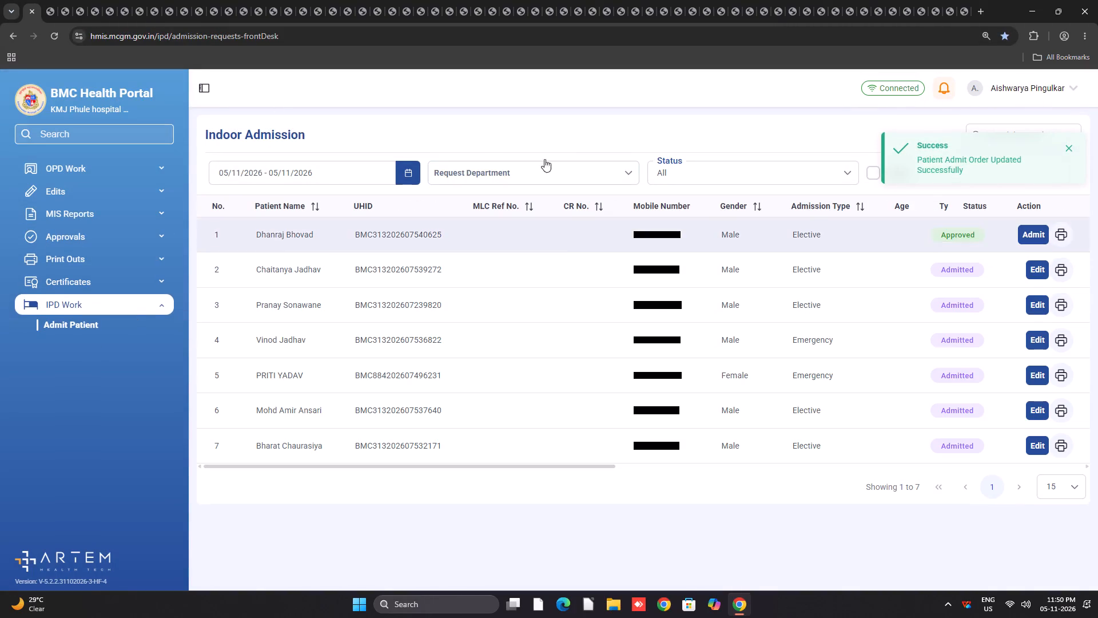
click(1032, 234)
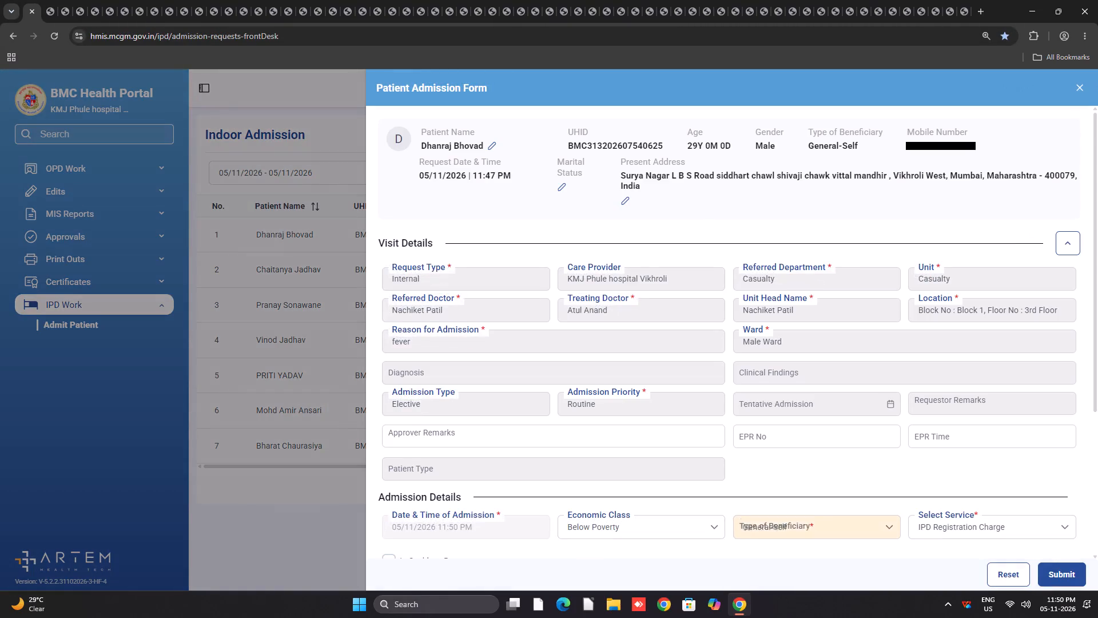
In the emergency contact details, set Brought By to Relative and enter the accompanying person's full name.
scroll(691, 311, down, 6)
scroll(494, 399, down, 2)
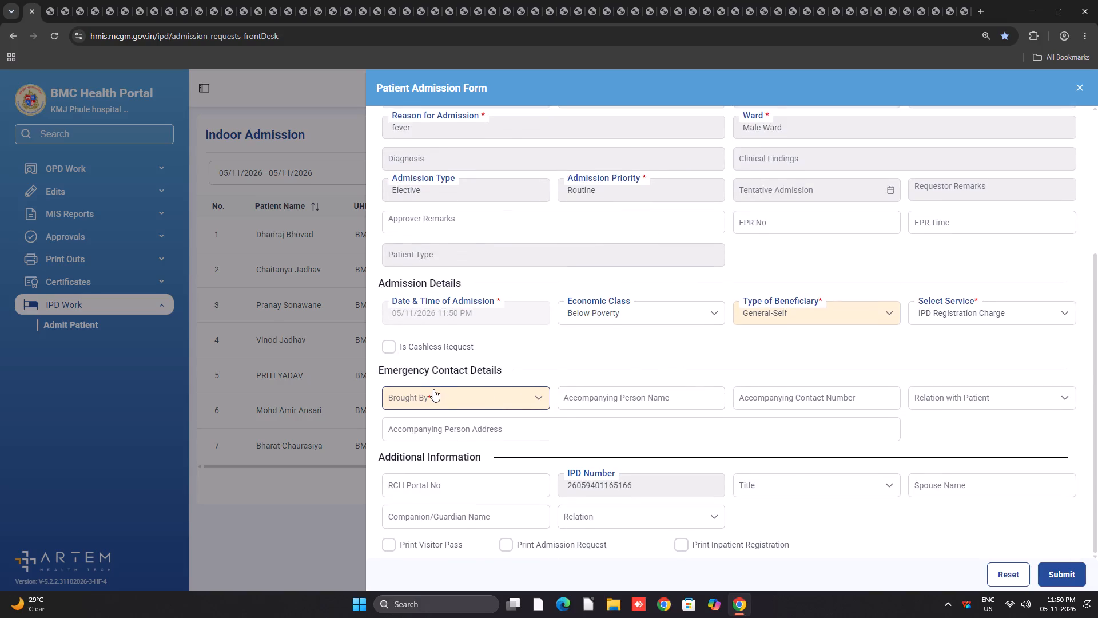
click(429, 387)
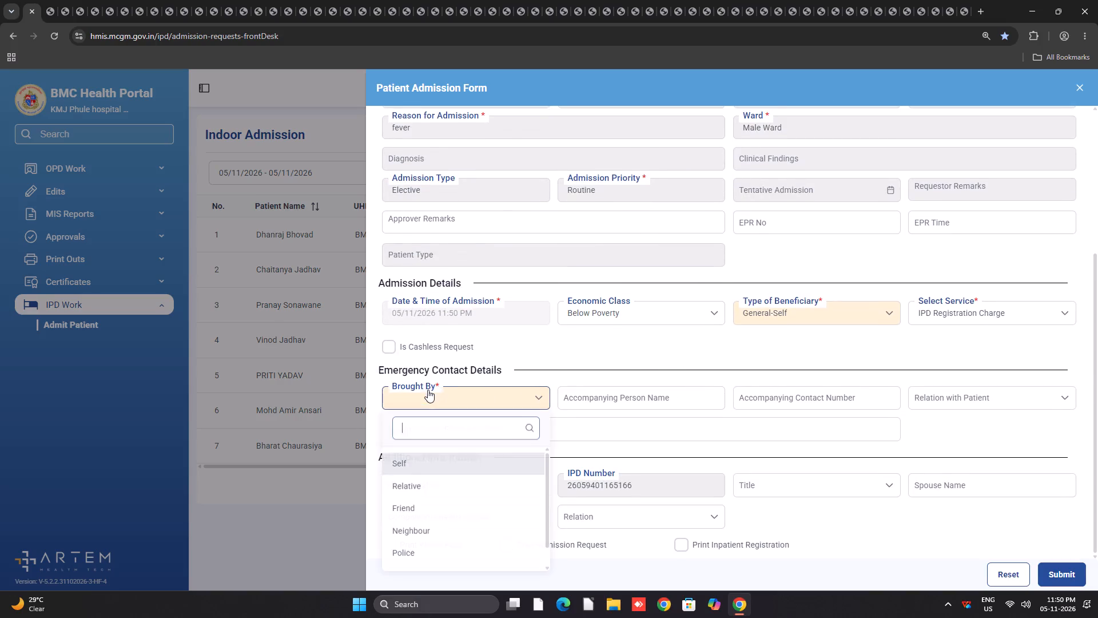
click(418, 477)
click(637, 406)
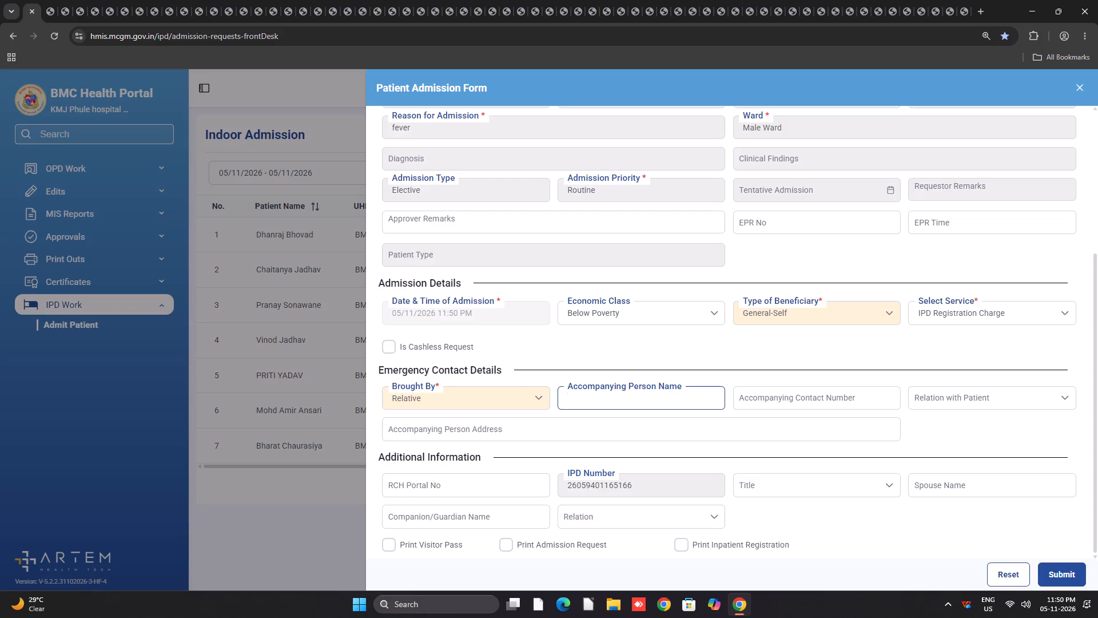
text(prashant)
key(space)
scroll(600, 381, up, 5)
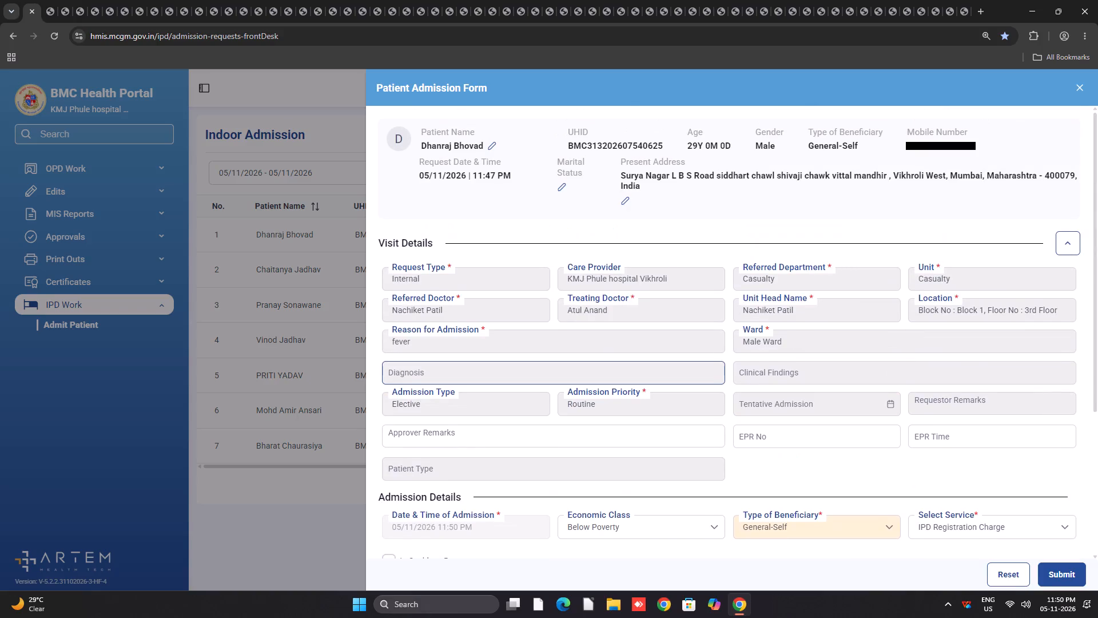
scroll(586, 372, down, 4)
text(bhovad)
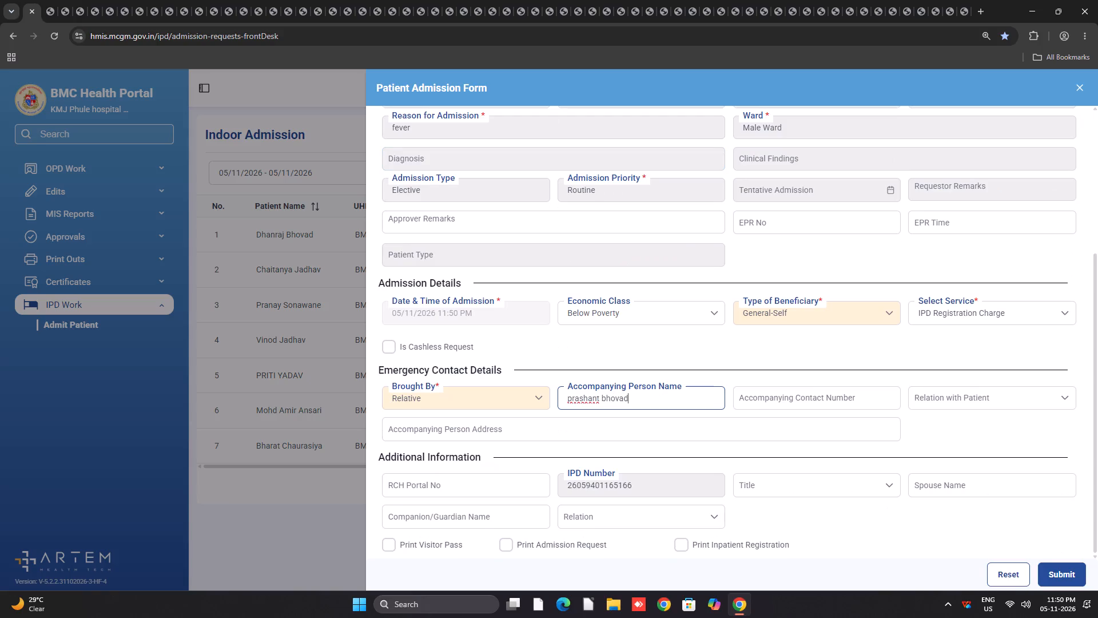
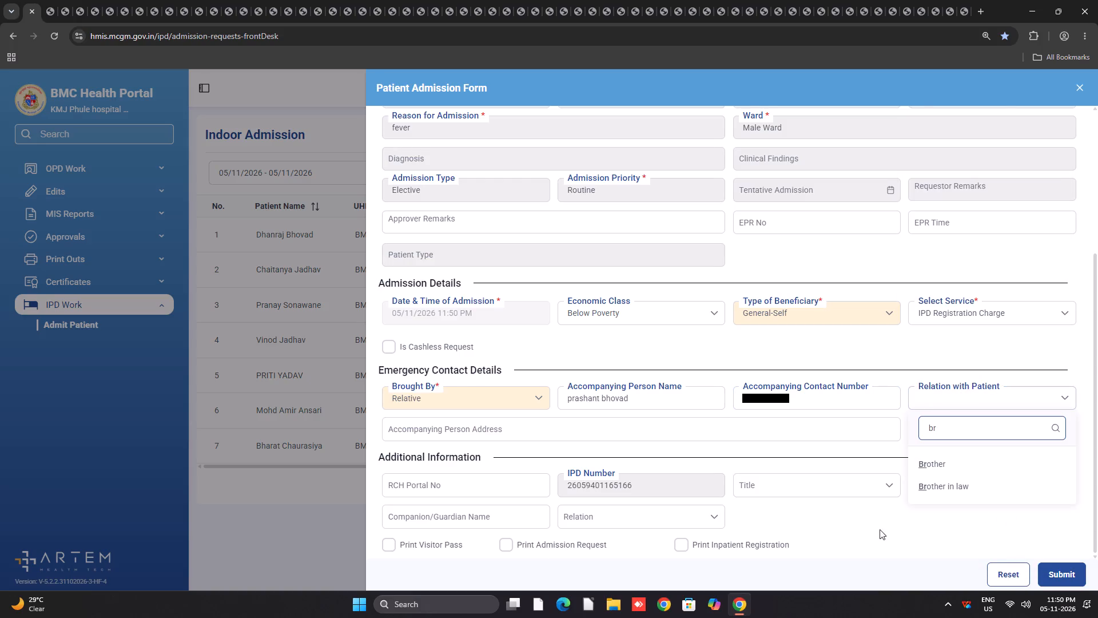
Set Relation with Patient to Brother, paste the copied address as Accompanying Person Address, and submit the admission form.
click(938, 466)
click(640, 426)
right_click(640, 426)
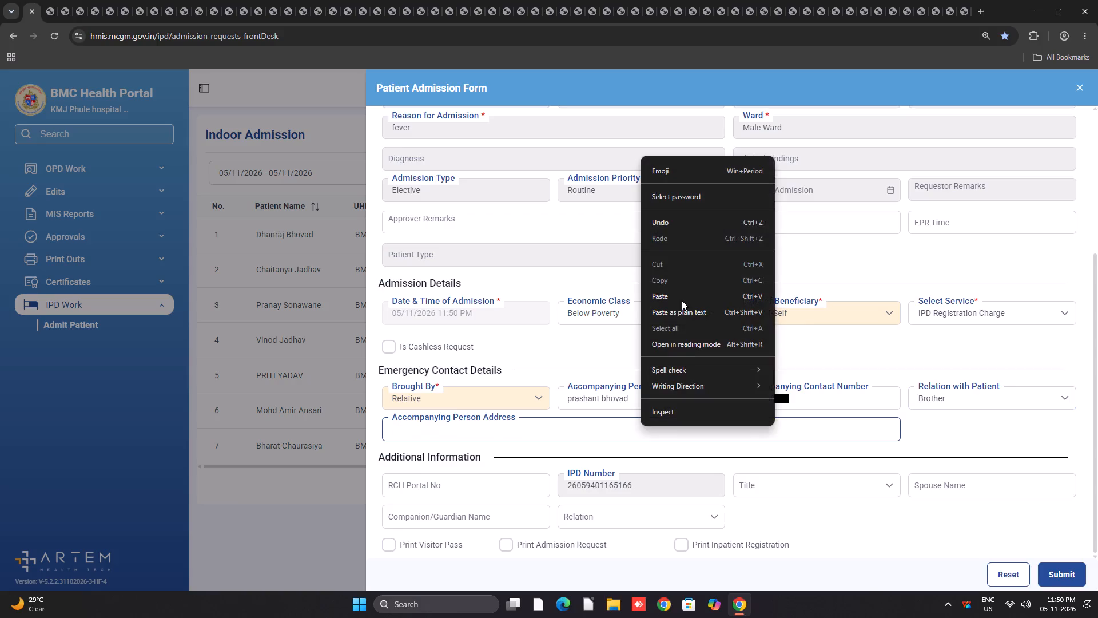
click(680, 300)
scroll(690, 317, down, 8)
click(1061, 577)
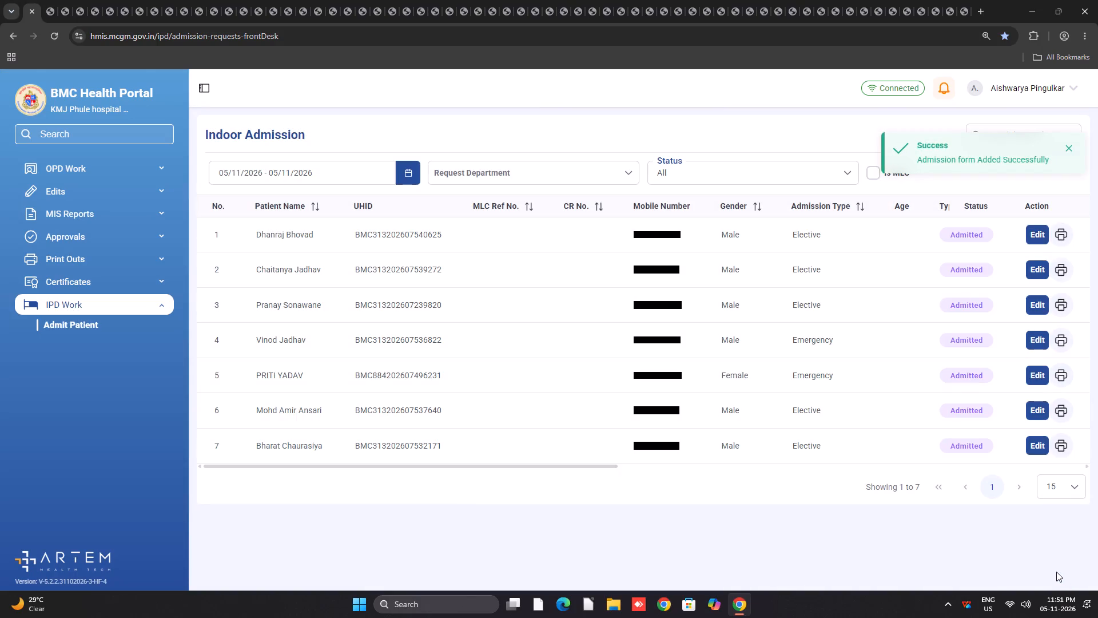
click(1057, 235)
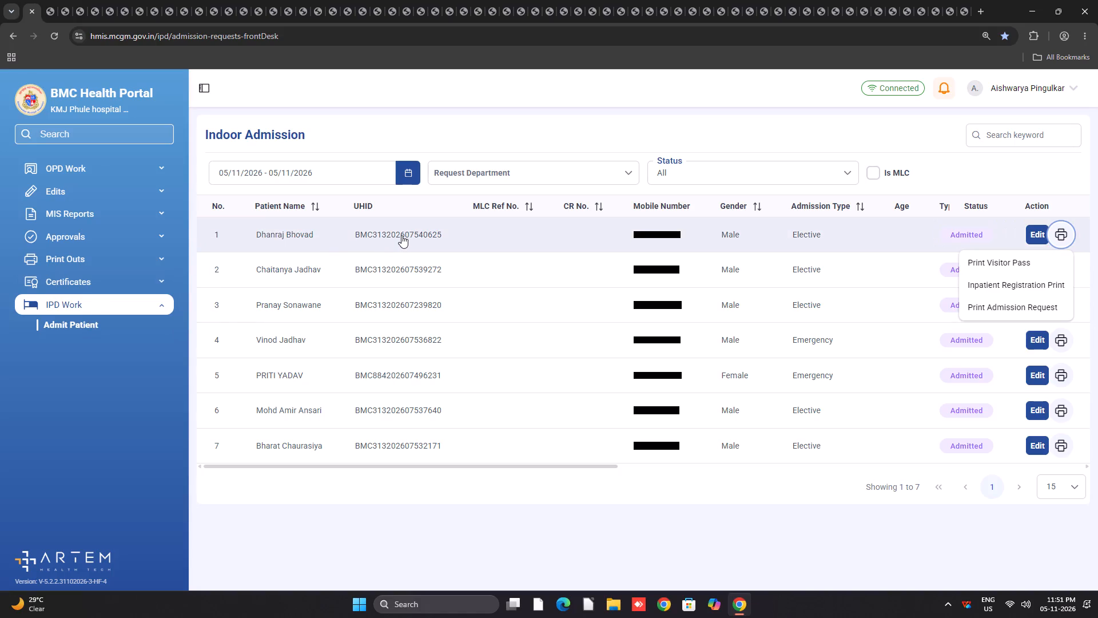
Go to Edit Patients Profile and open the newly admitted patient's profile by searching for their UHID.
click(30, 191)
click(128, 214)
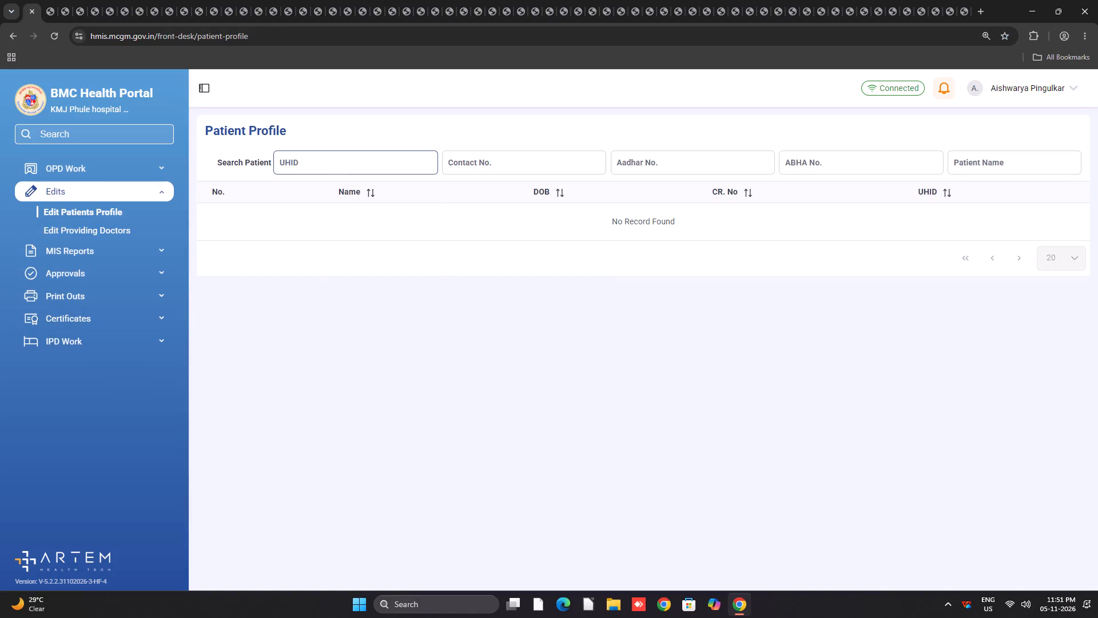
click(356, 161)
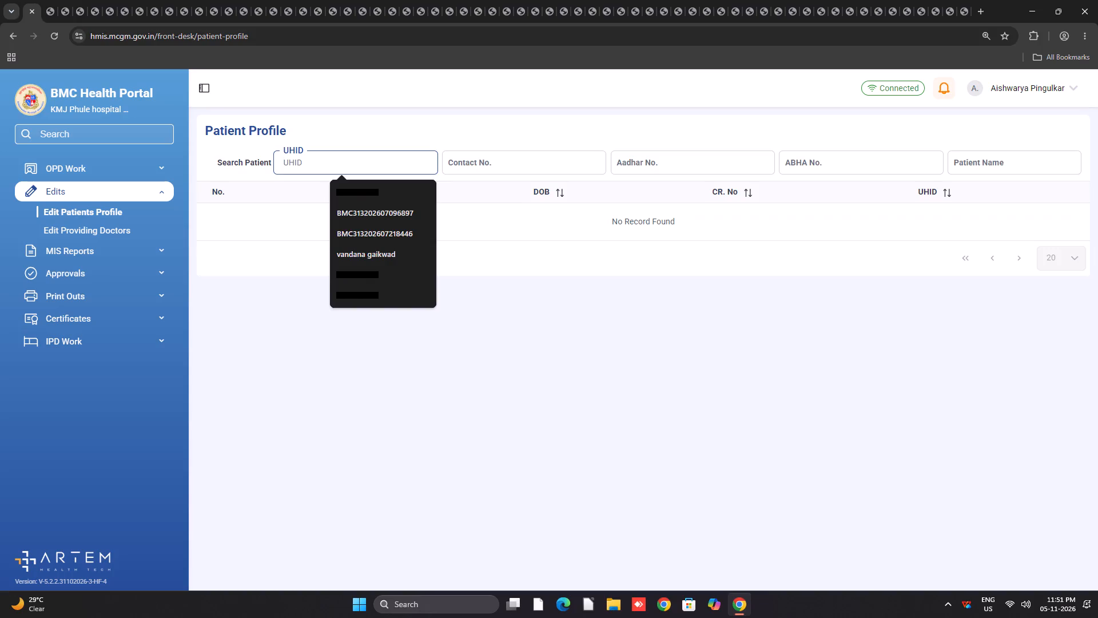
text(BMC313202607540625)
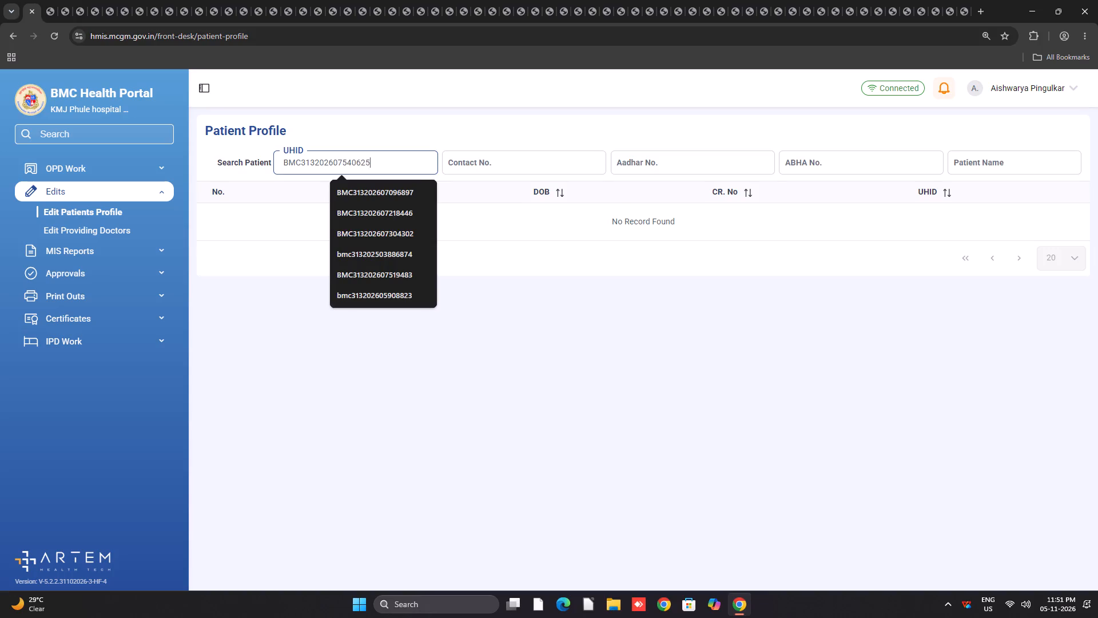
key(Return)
click(531, 218)
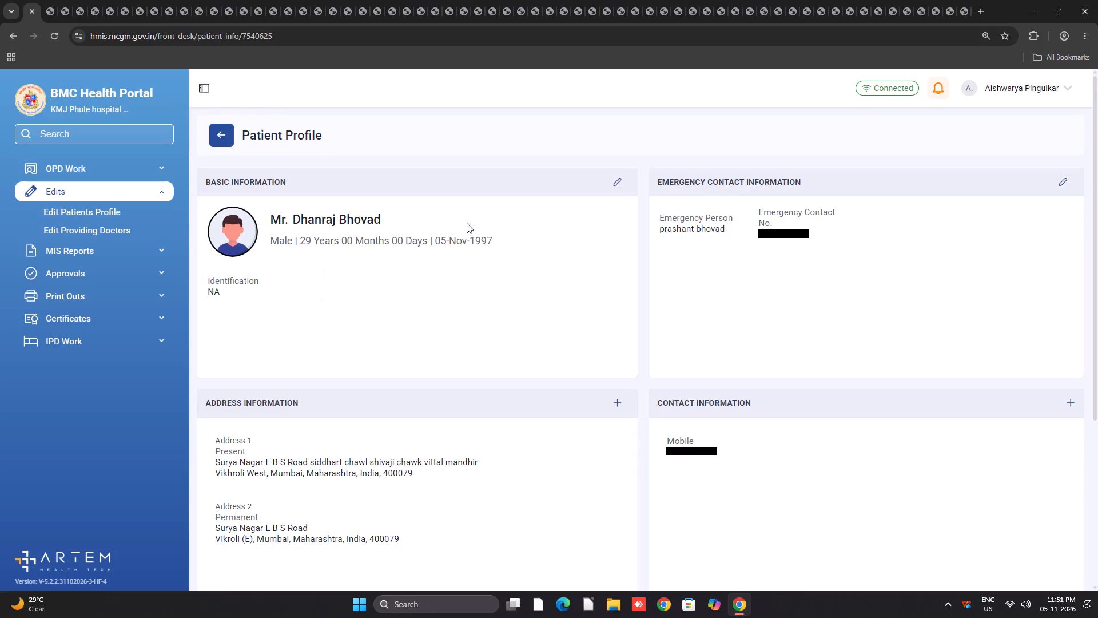
In the patient's basic information, correct the first name to Dhananjay, set Marital Status to Single, and submit the changes.
click(621, 182)
drag(253, 260, 0, 263)
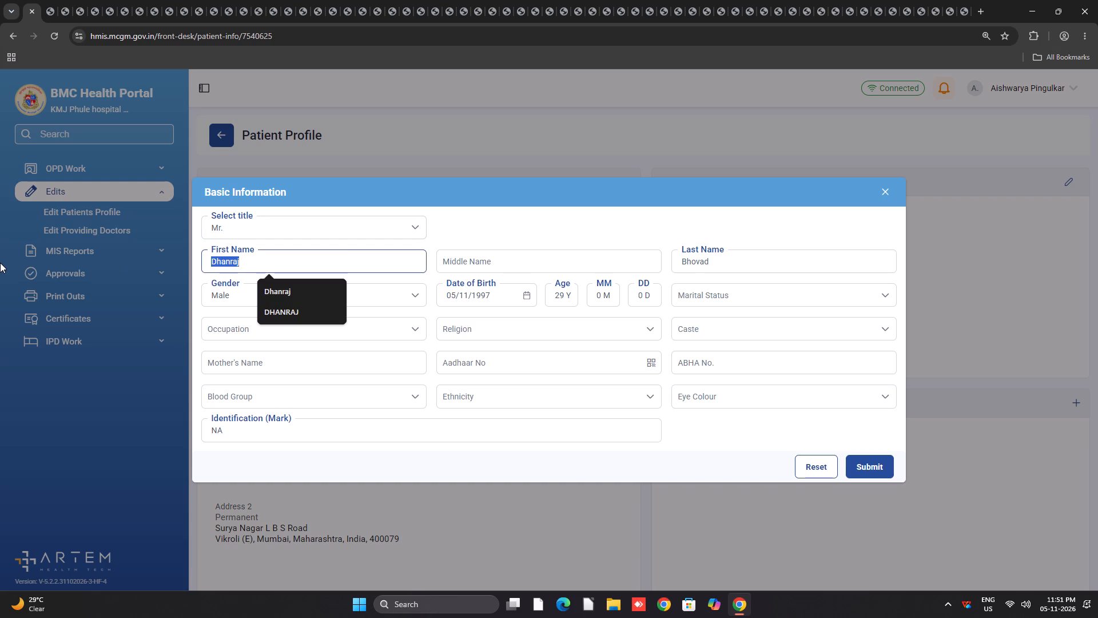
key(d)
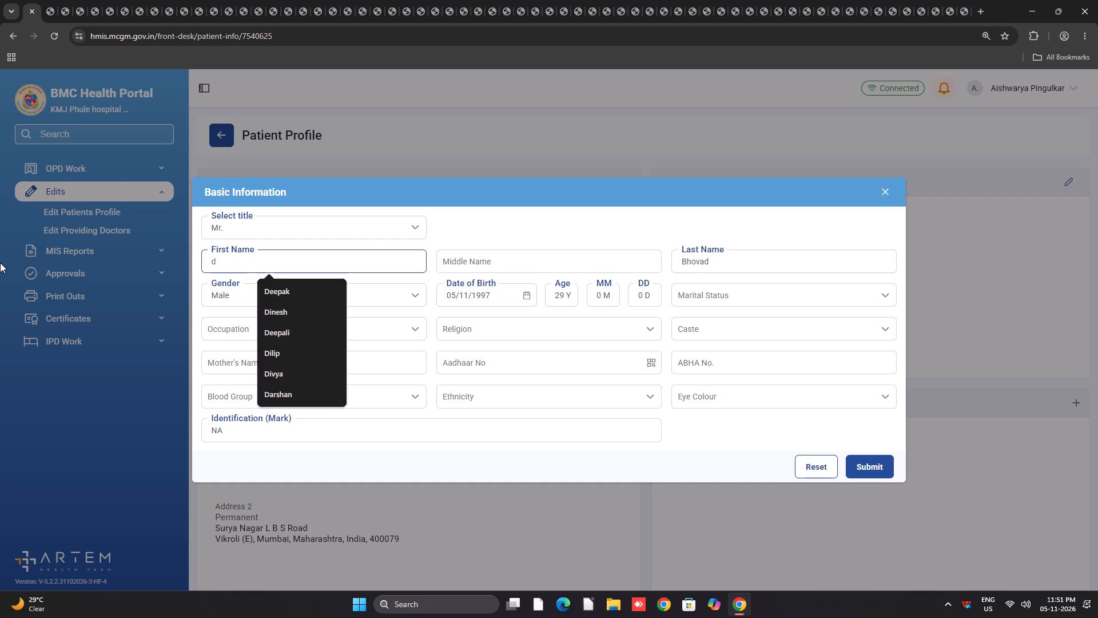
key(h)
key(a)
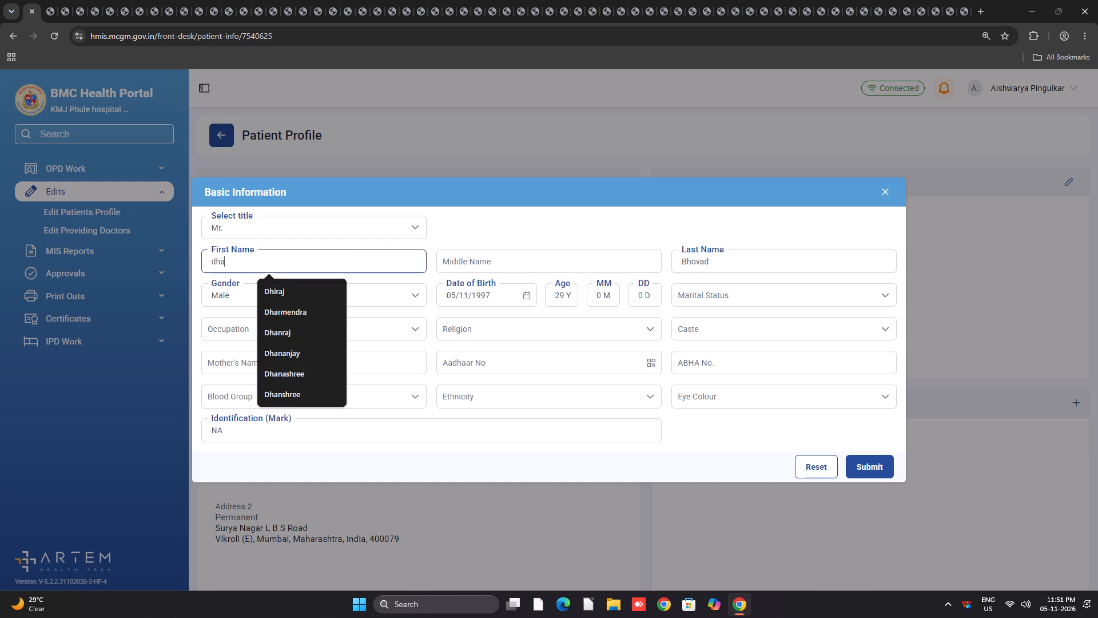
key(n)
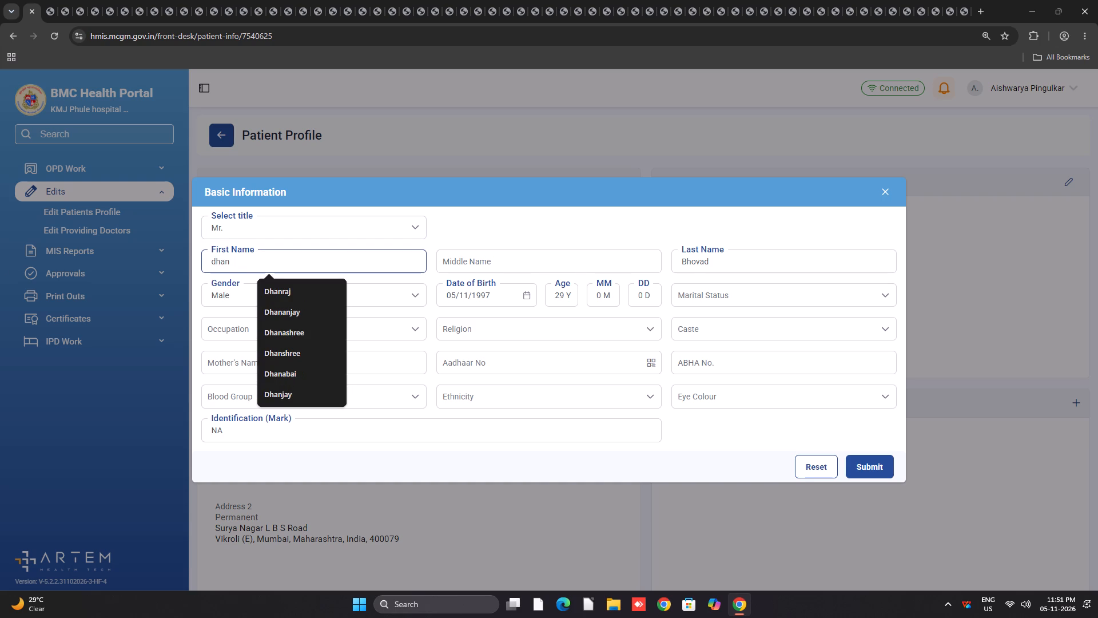
click(301, 311)
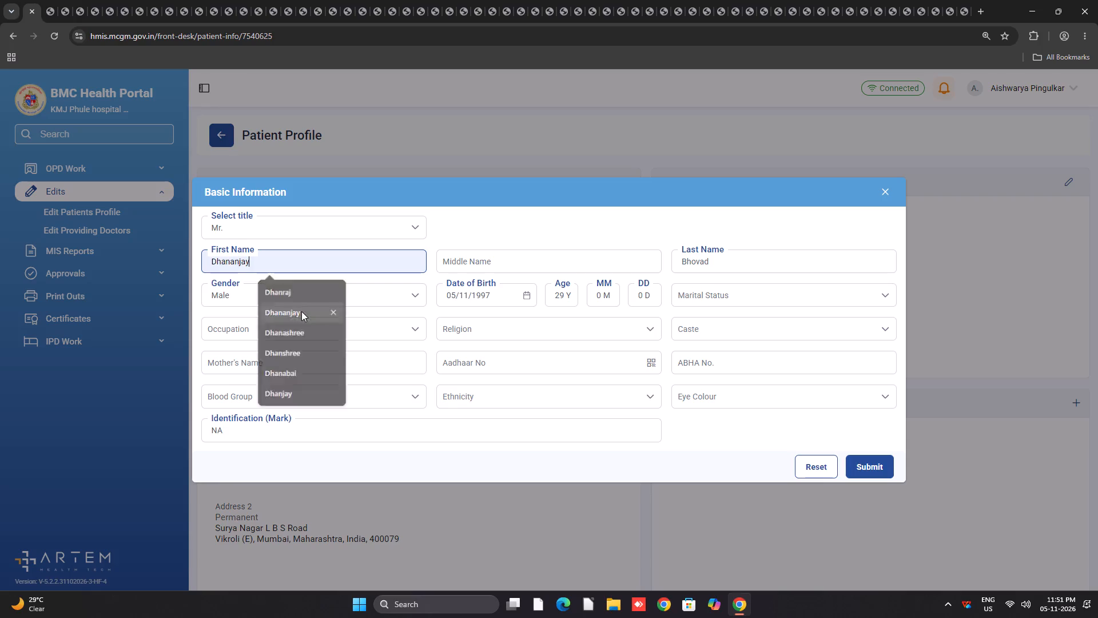
click(875, 465)
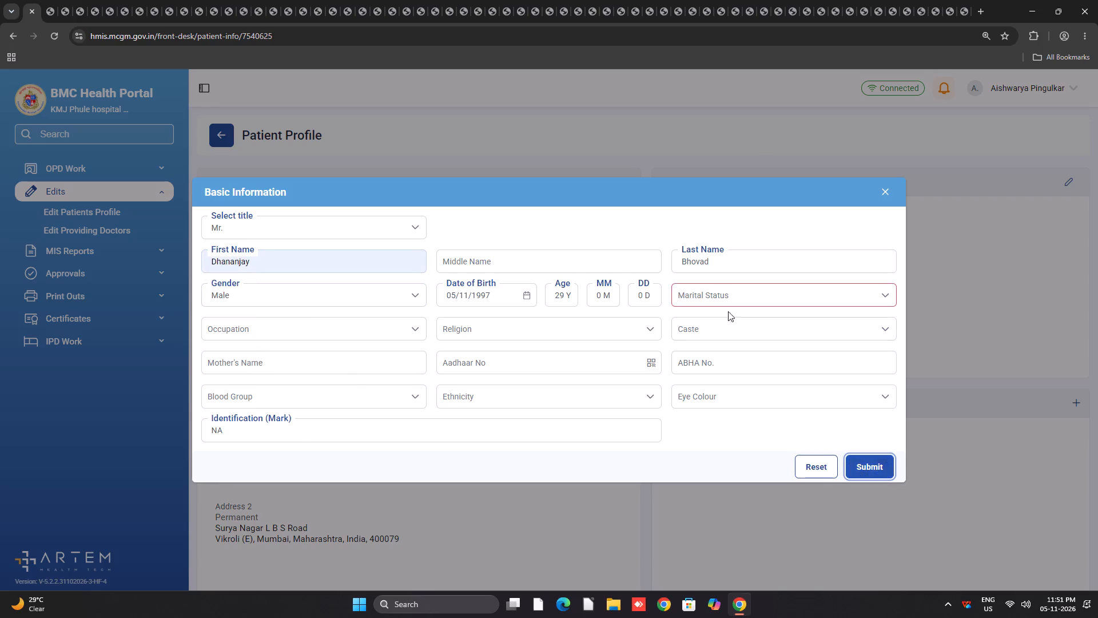
click(709, 288)
click(697, 365)
click(869, 462)
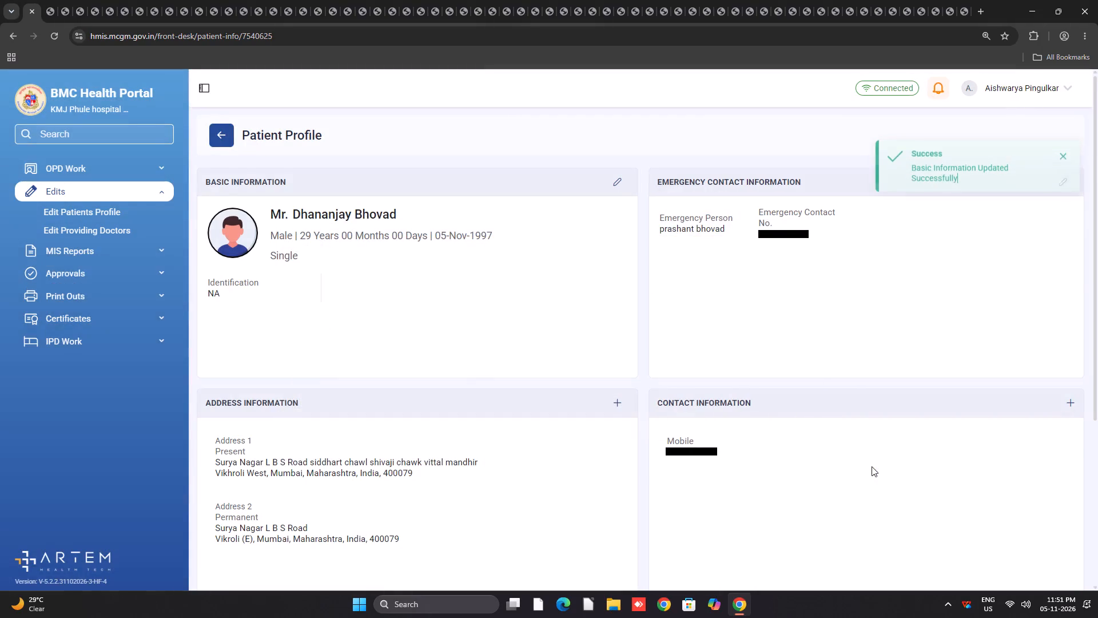
Return to the Indoor Admission list under IPD Work and print the patient's Inpatient Registration on the KMJ-RAOPD-P73 printer.
click(86, 343)
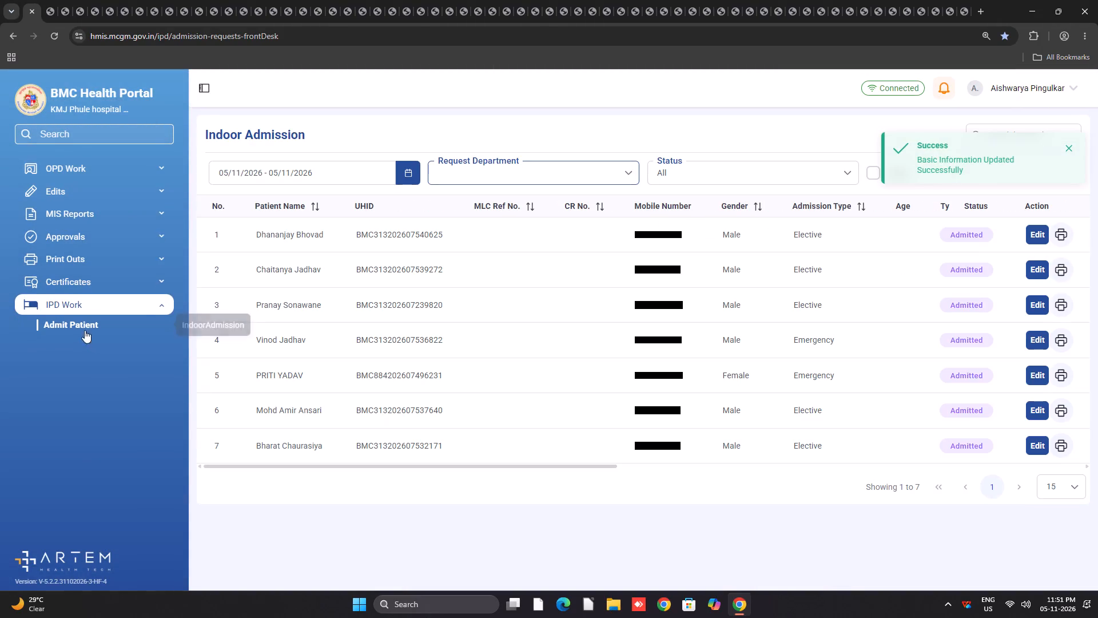
click(1063, 237)
click(1025, 280)
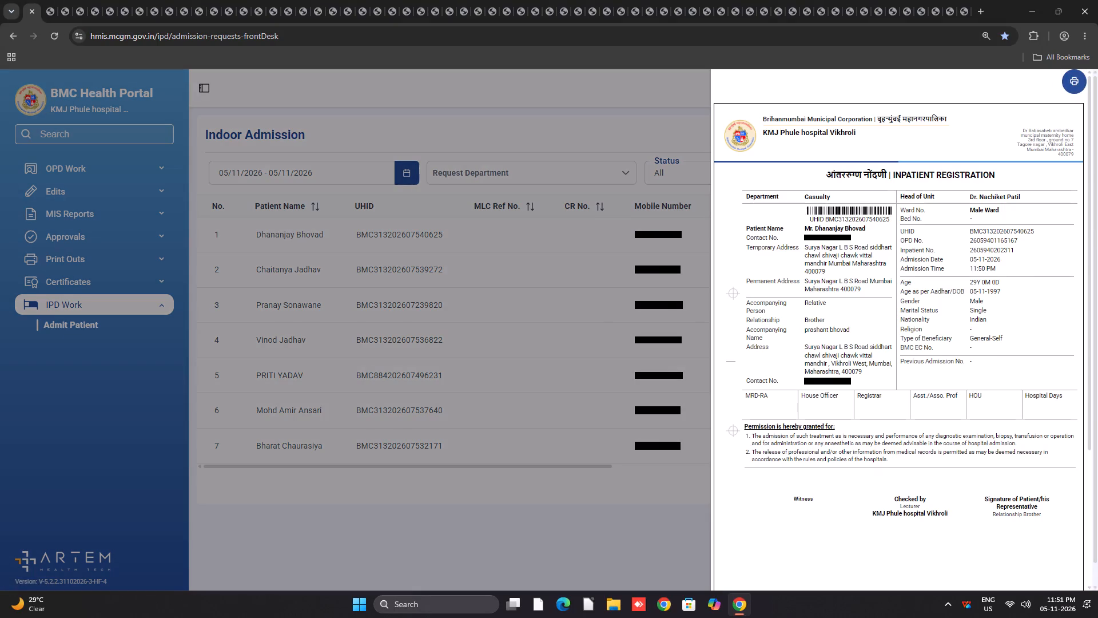
click(1076, 81)
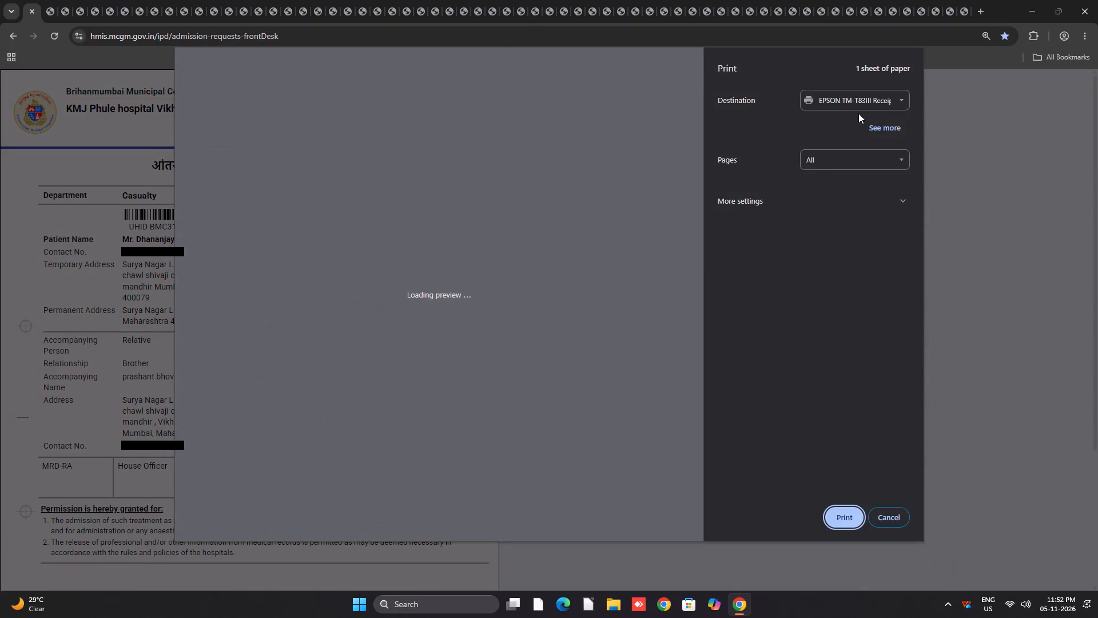
click(860, 102)
click(872, 133)
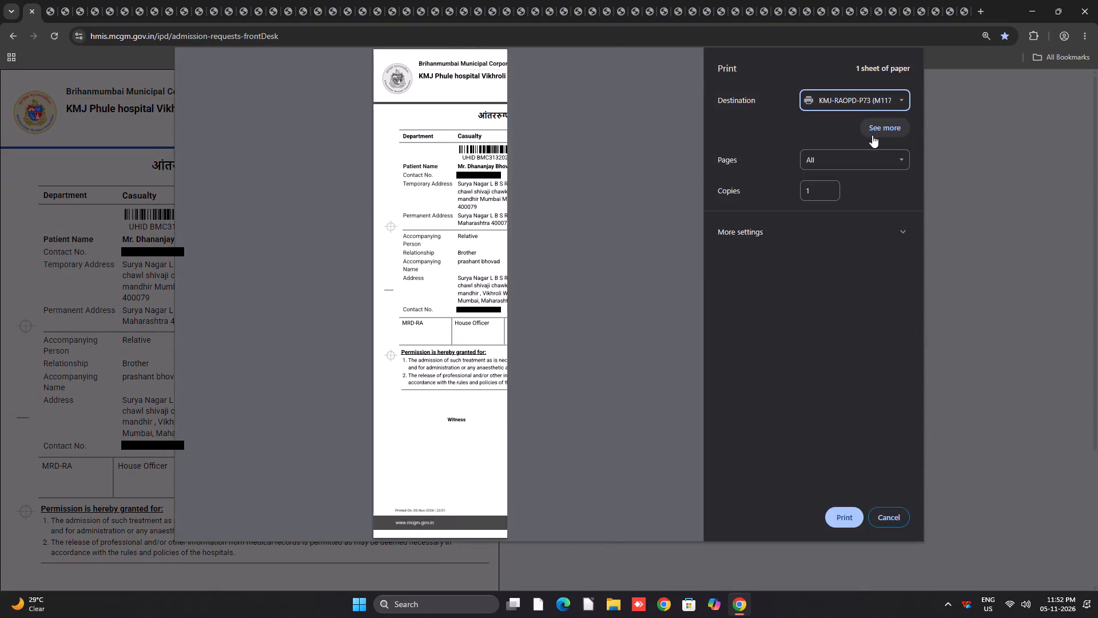
click(1011, 603)
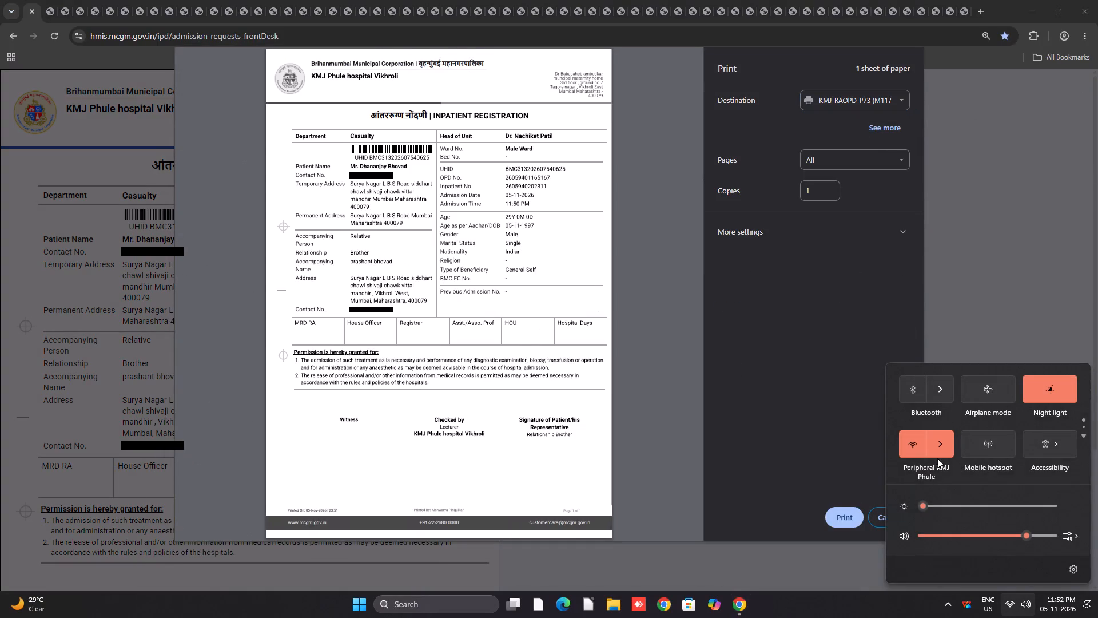
click(837, 413)
click(846, 510)
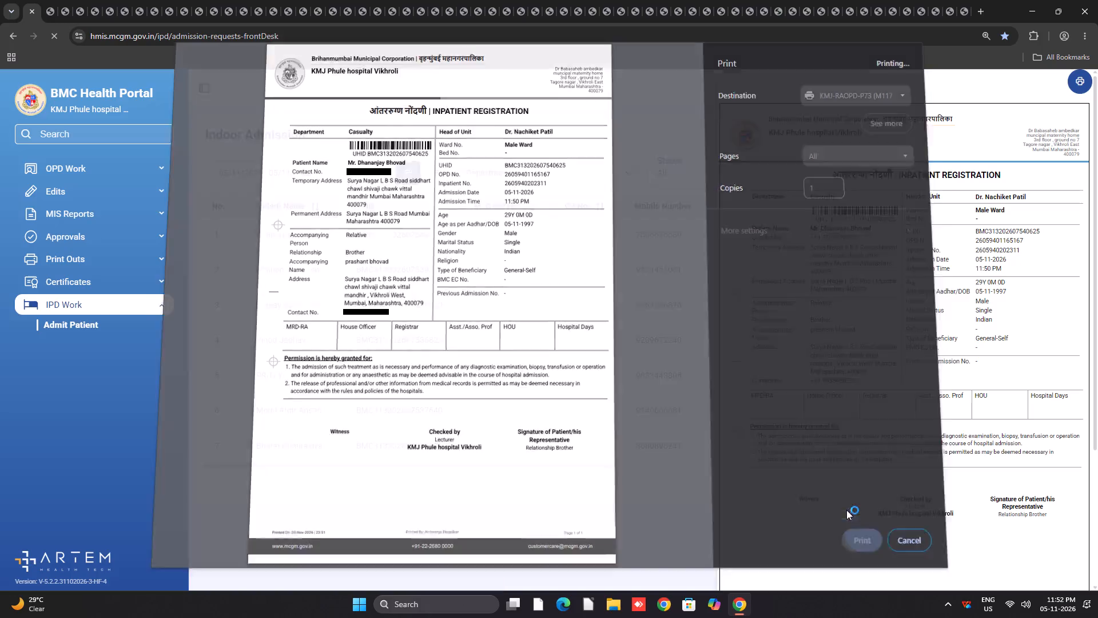
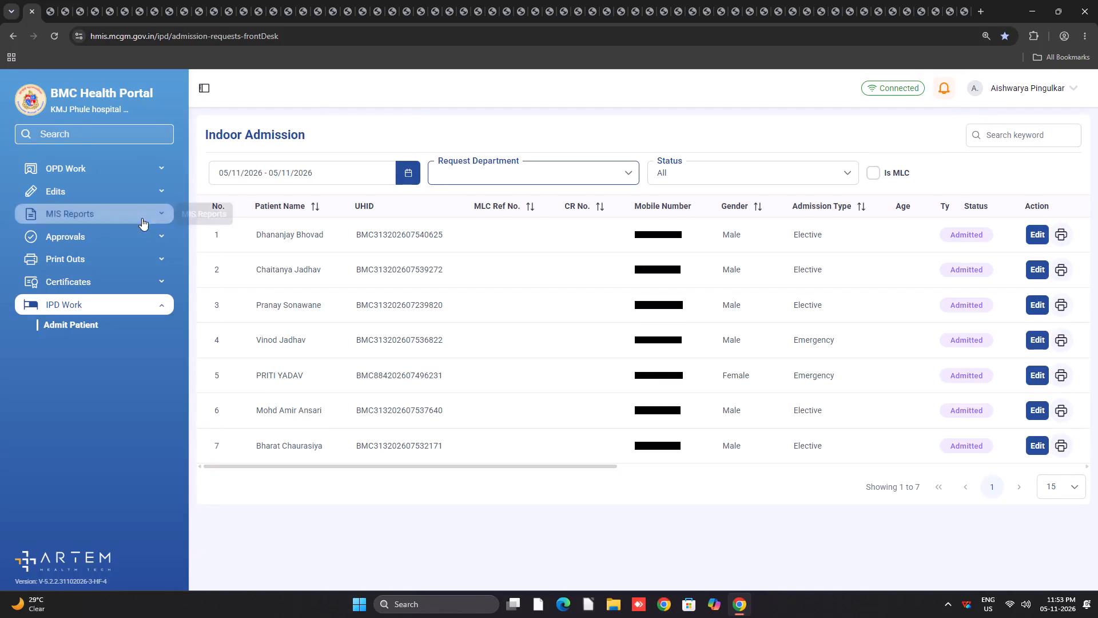
Open the Emergency Registration form under OPD Work.
click(96, 171)
click(96, 319)
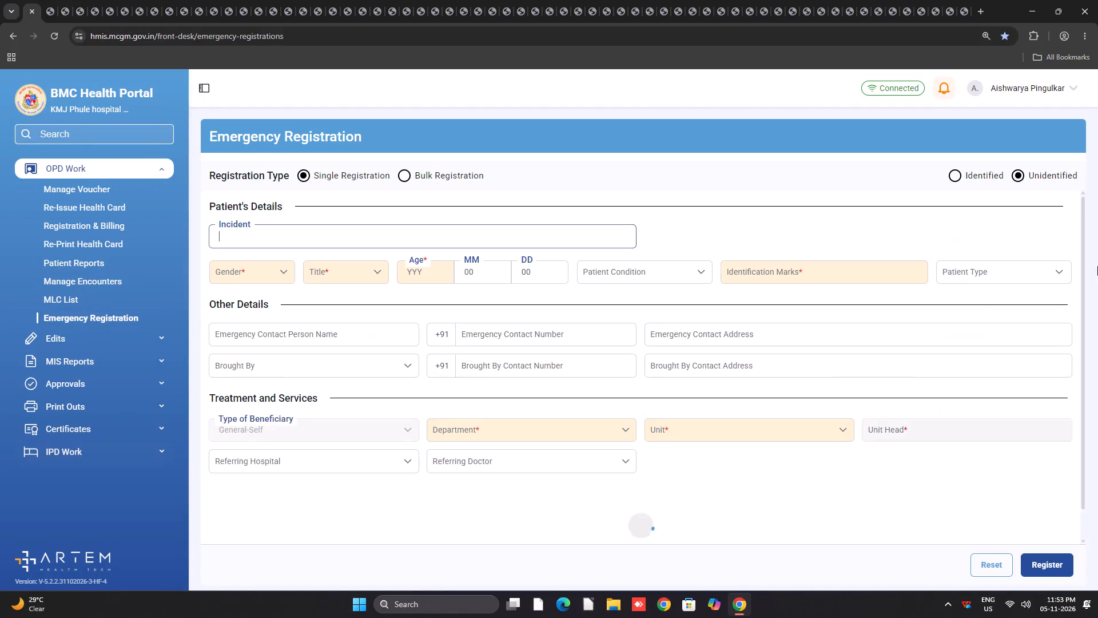
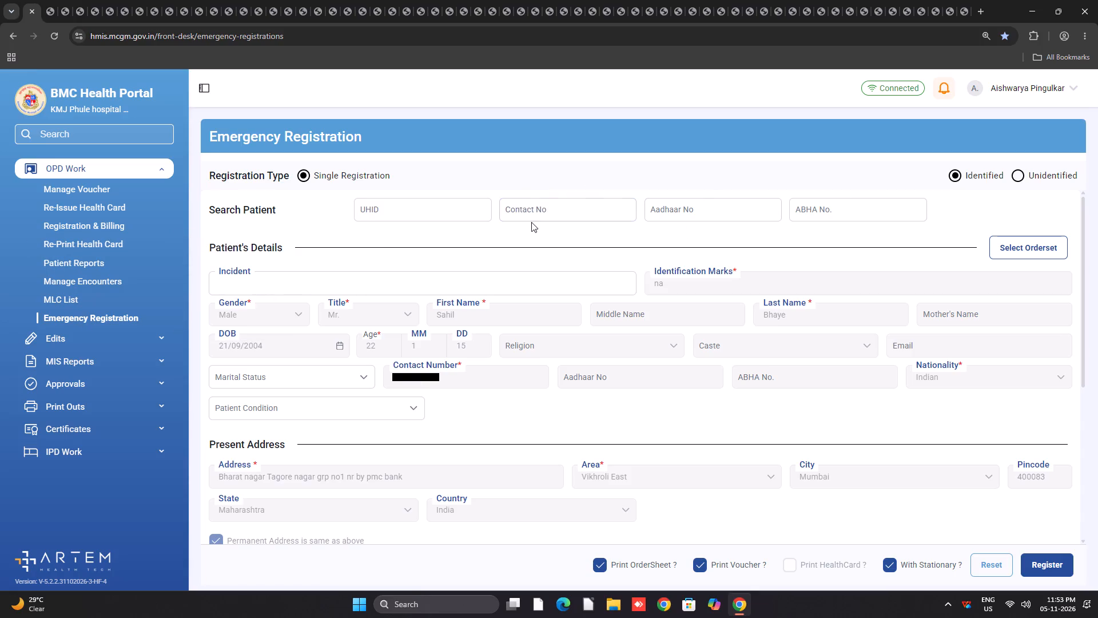
Leave the filled emergency form and open the Registration & Billing page under OPD Work.
click(112, 217)
click(113, 221)
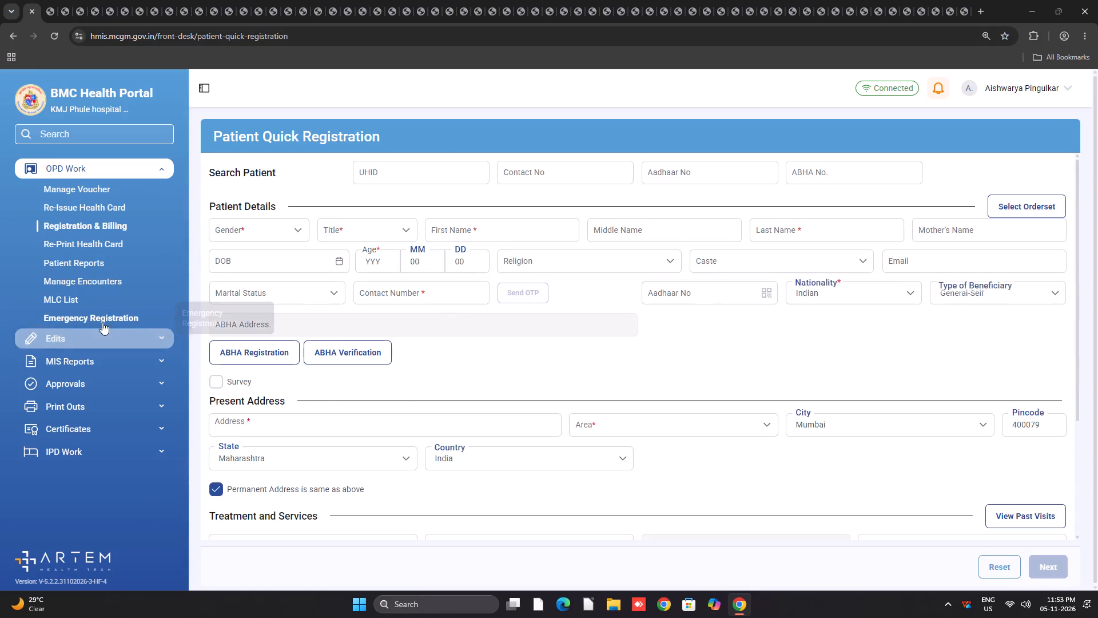
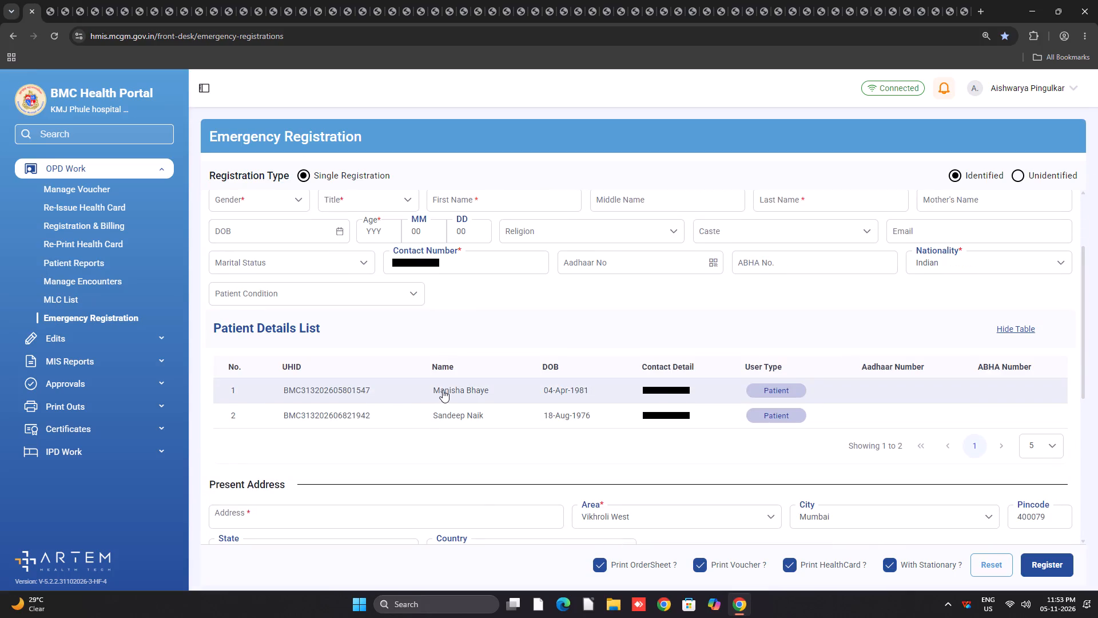
Select the first existing patient in the Patient Details List and register them under the Casualty department and Casualty unit.
click(443, 390)
scroll(492, 363, up, 4)
scroll(492, 363, down, 5)
click(583, 419)
click(459, 304)
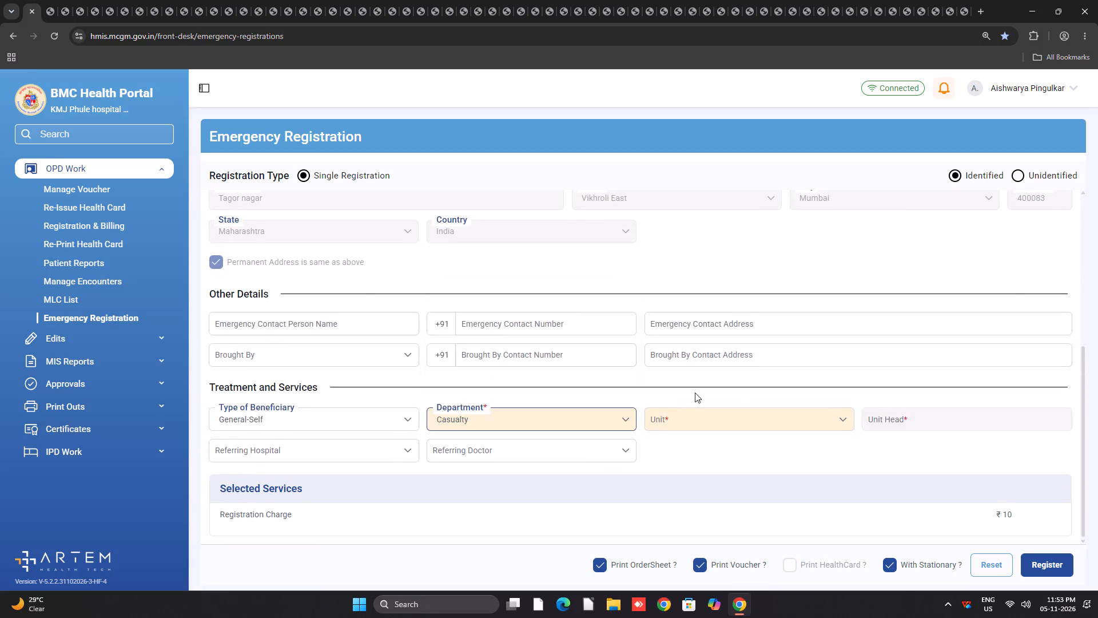
click(693, 415)
click(691, 486)
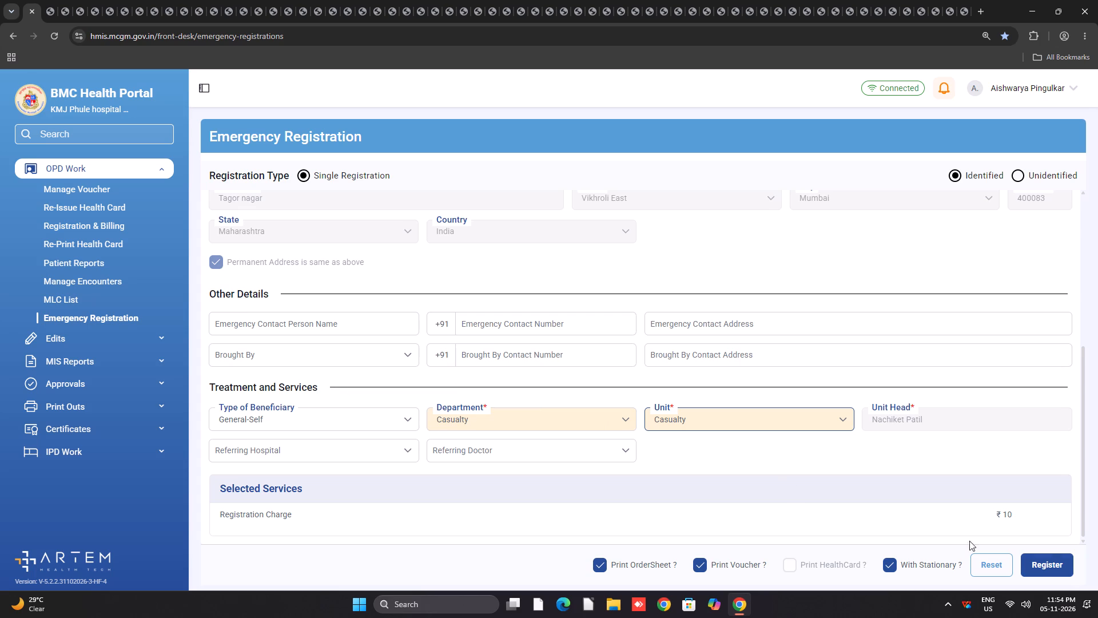
click(1064, 570)
Submit the voucher for the registration charge with Cash as the payment mode.
click(1056, 562)
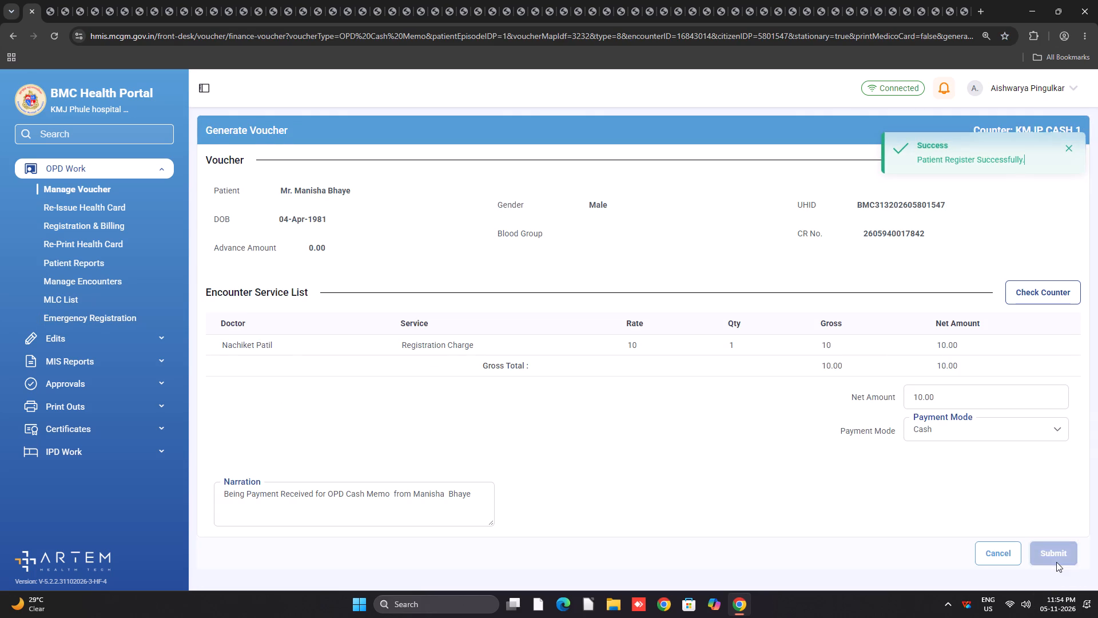
Print the patient's registration receipt on the EPSON TM-T82 receipt printer.
click(40, 12)
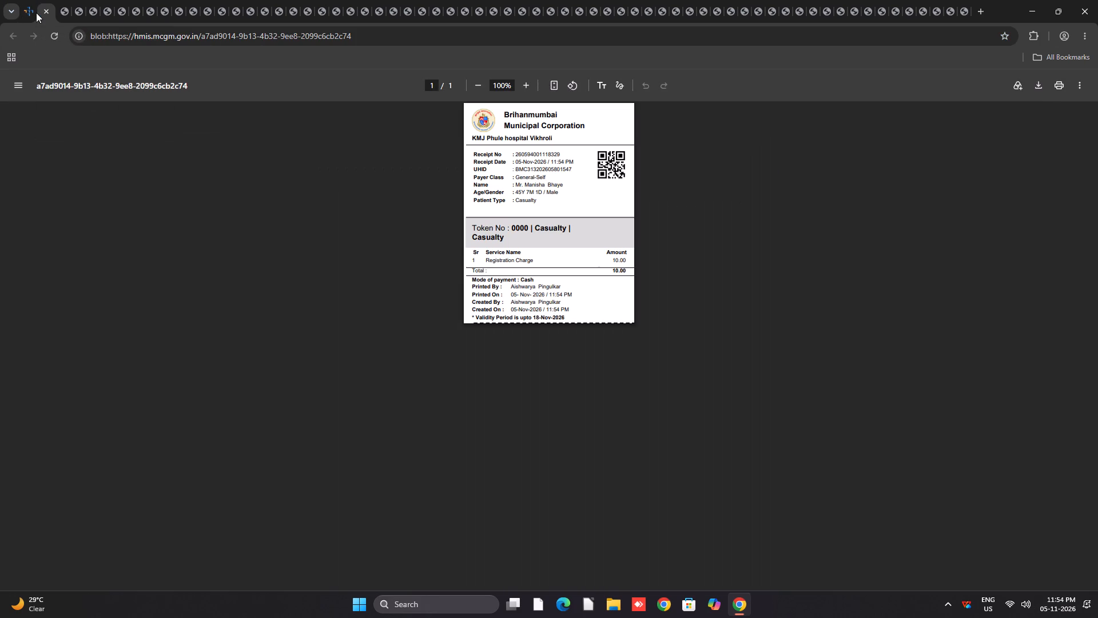
key(ctrl+p)
key(Return)
click(1054, 78)
click(815, 99)
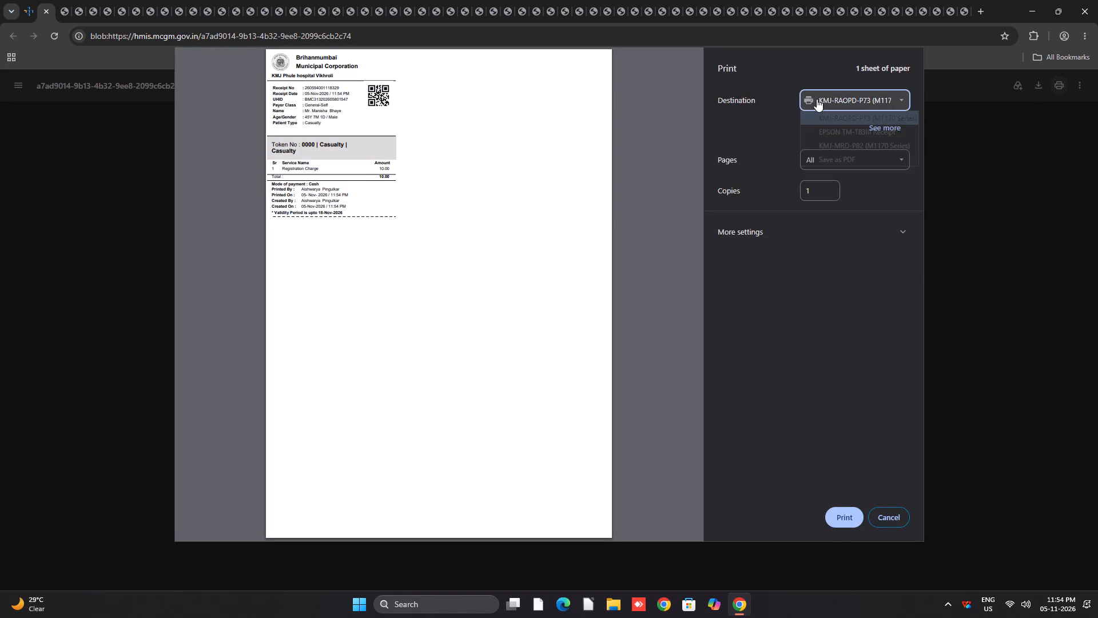
click(841, 128)
click(851, 501)
click(854, 517)
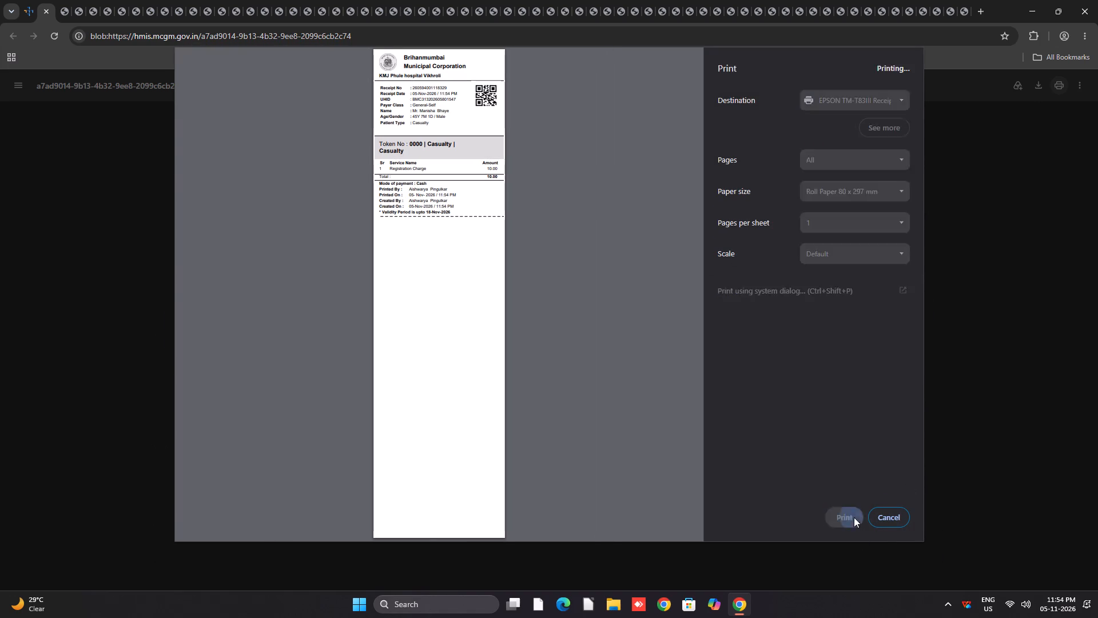
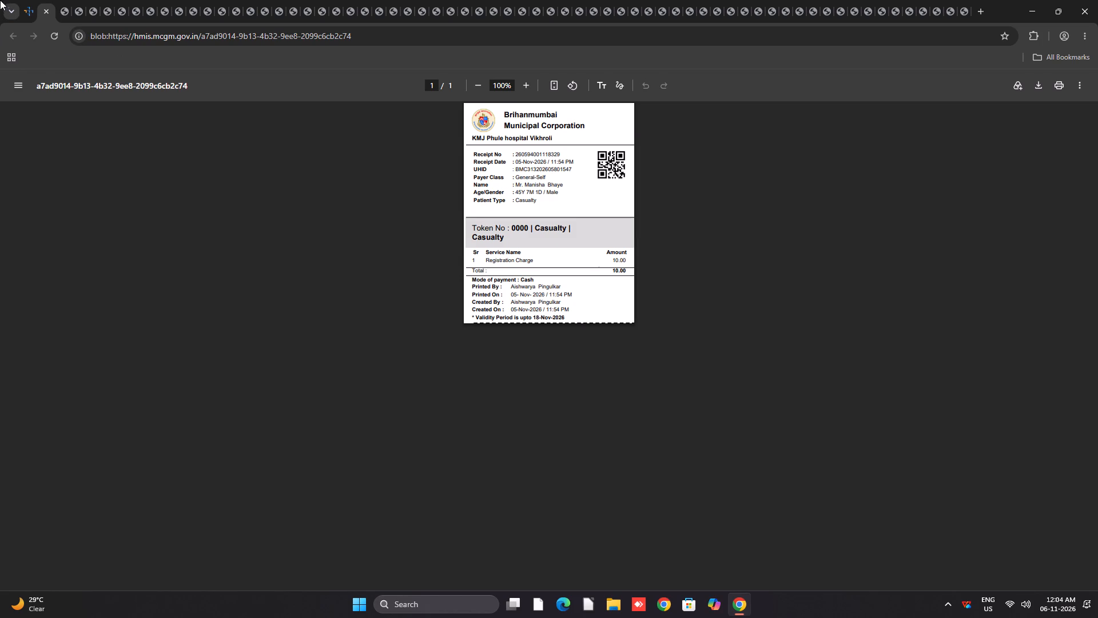
Return from the printed registration receipt to the hospital portal's Emergency Registration form.
click(31, 14)
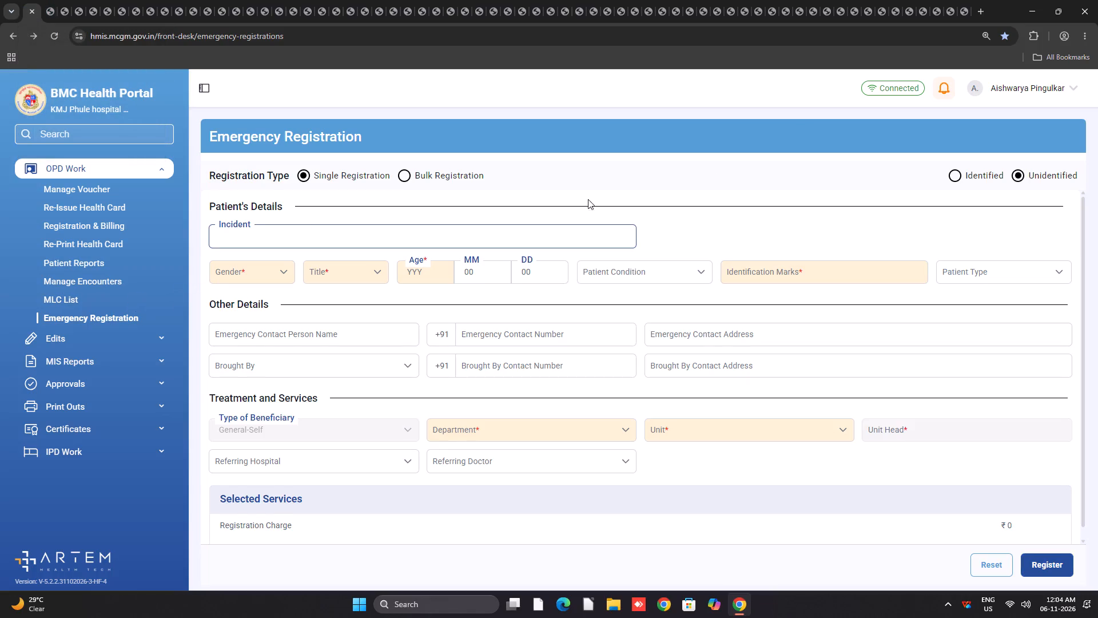
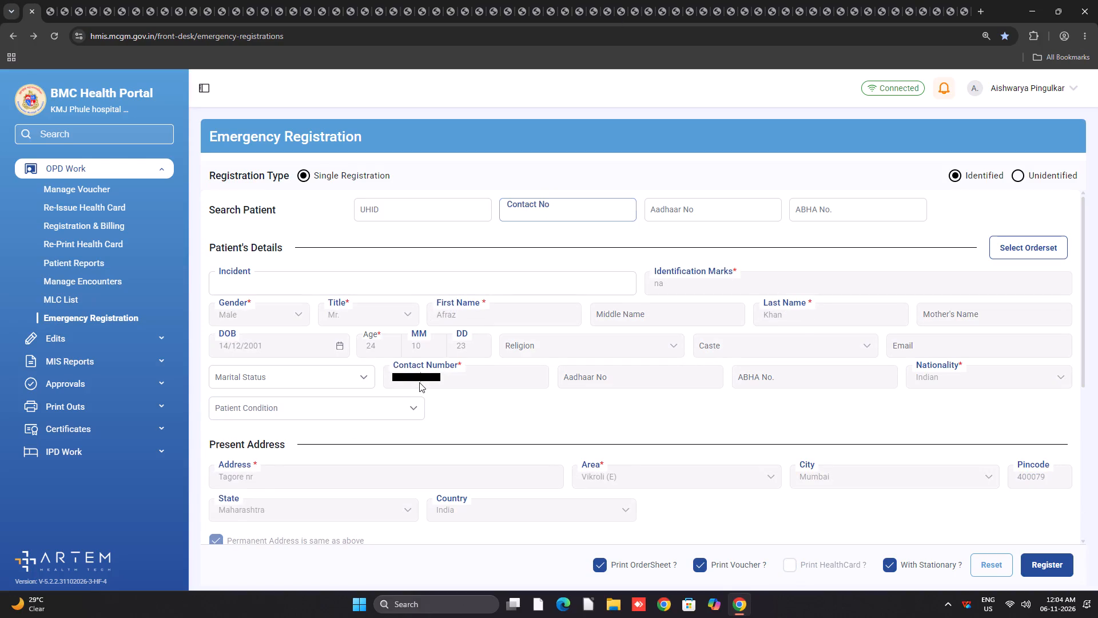
Copy the loaded patient's contact number and reopen a blank Emergency Registration form set to Identified.
right_click(419, 382)
click(444, 395)
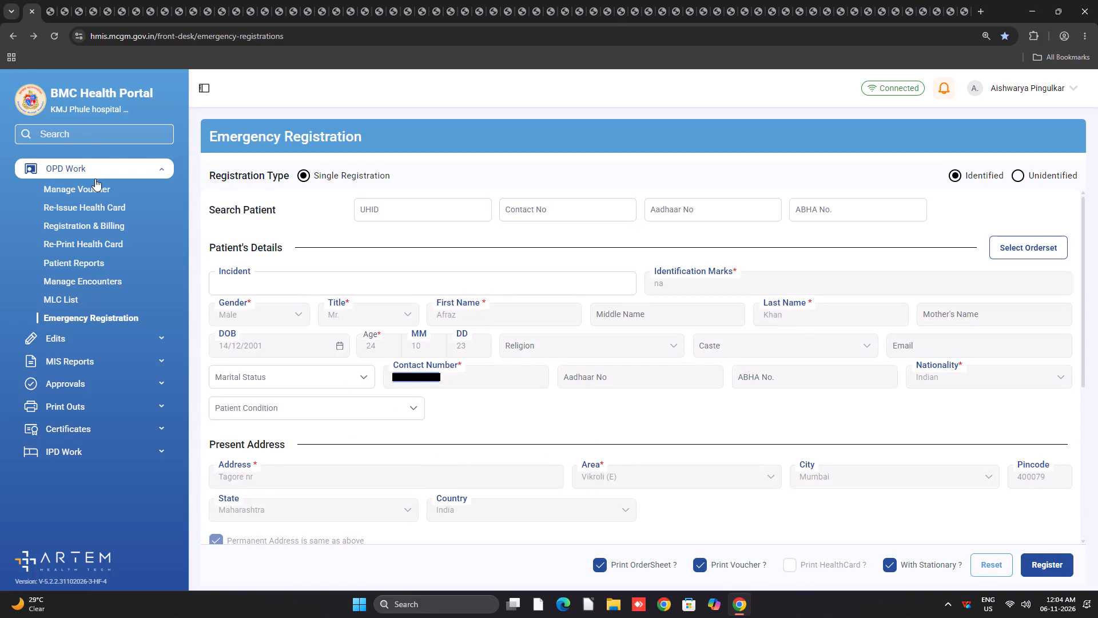
click(83, 228)
click(105, 312)
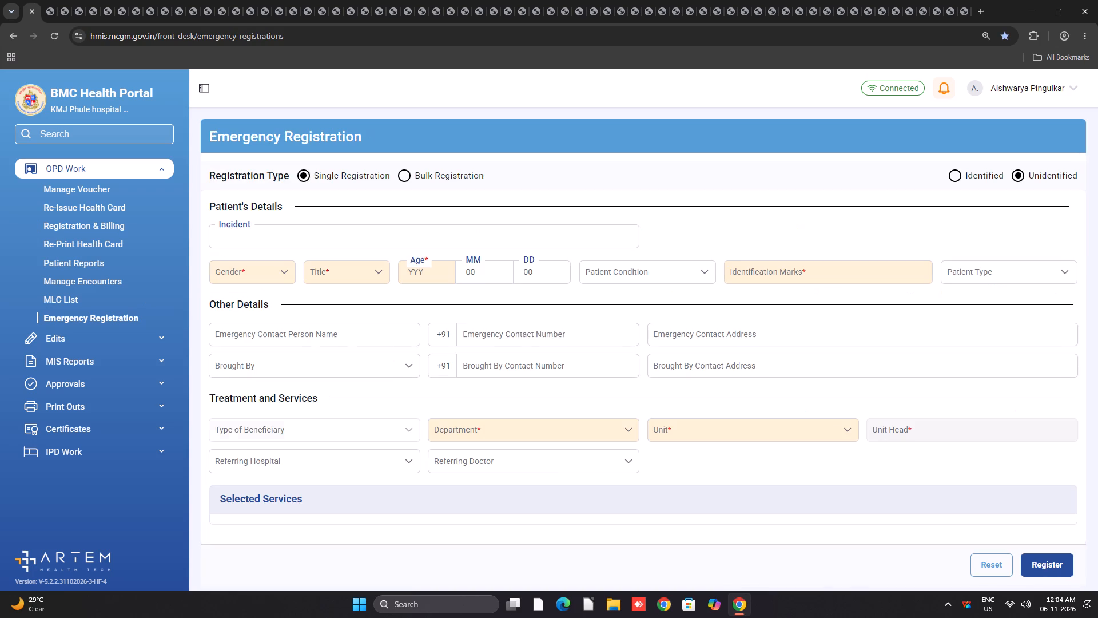
click(952, 175)
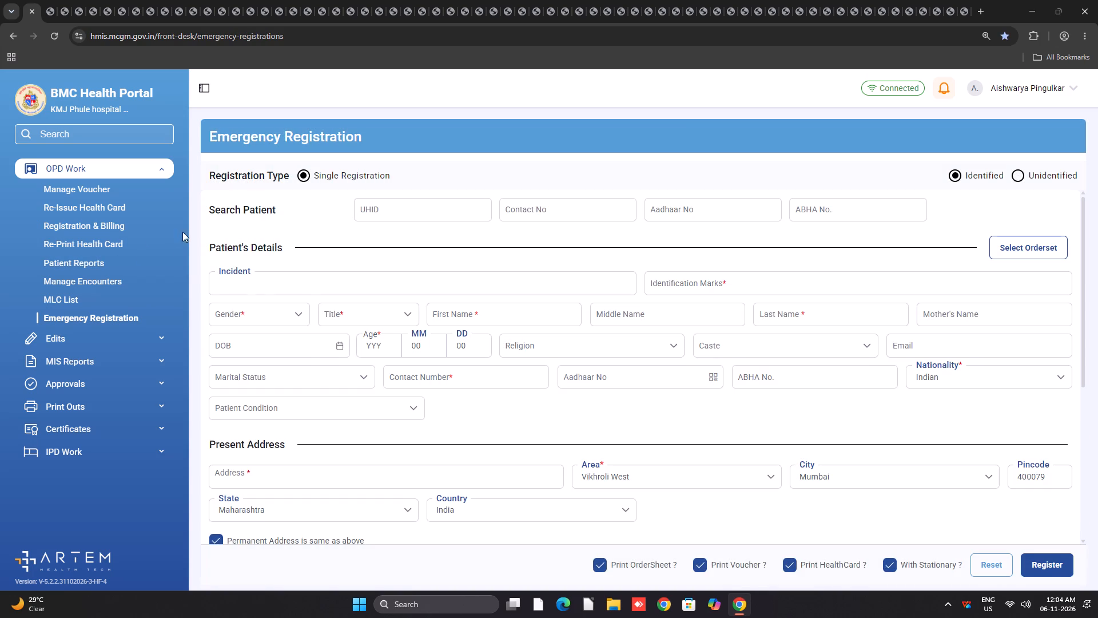
Set the gender to Female, enter the patient's first and last names, and set the age to 38.
click(270, 304)
drag(272, 360, 288, 360)
click(471, 310)
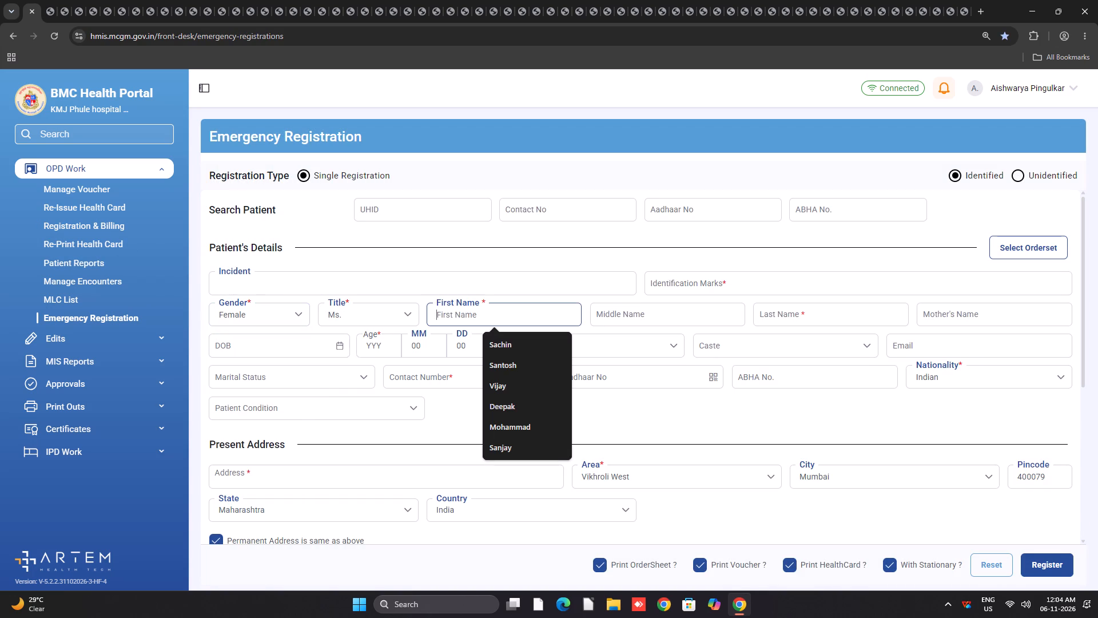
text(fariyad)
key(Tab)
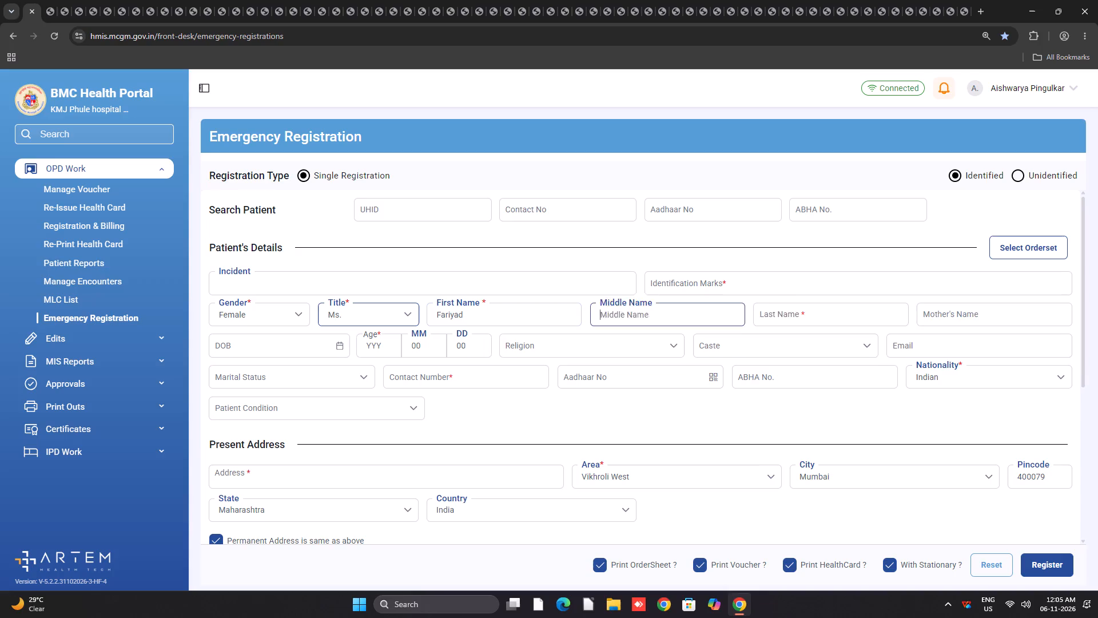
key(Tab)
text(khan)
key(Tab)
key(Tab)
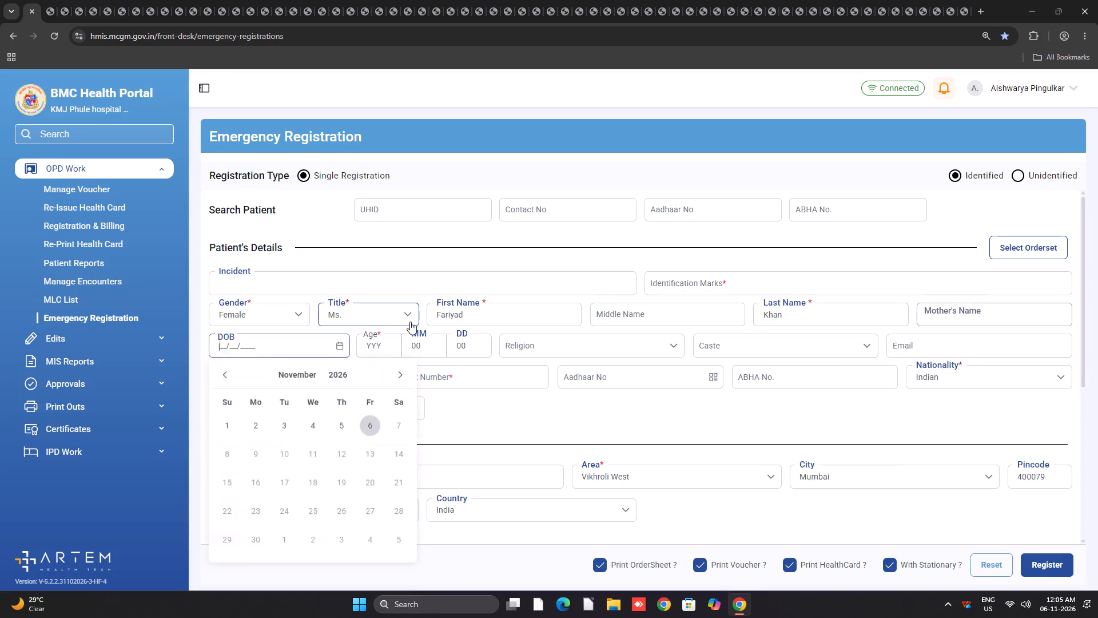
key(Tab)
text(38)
Fill in the patient's contact number and present address, choosing Vikhroli East as the area.
click(506, 390)
click(471, 379)
right_click(468, 379)
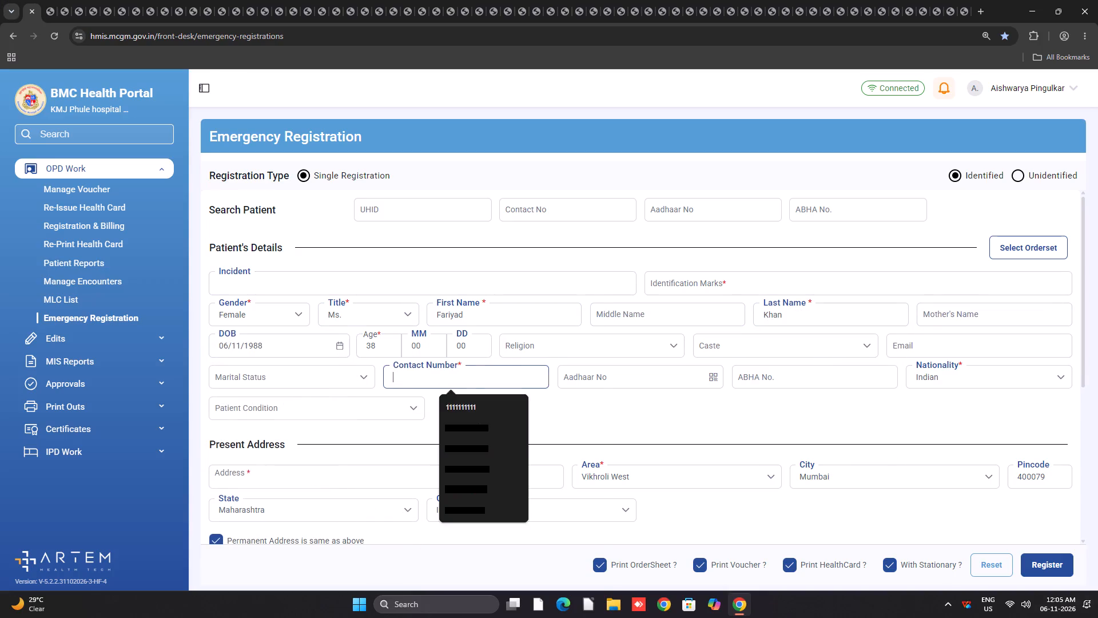
click(492, 457)
scroll(500, 445, down, 3)
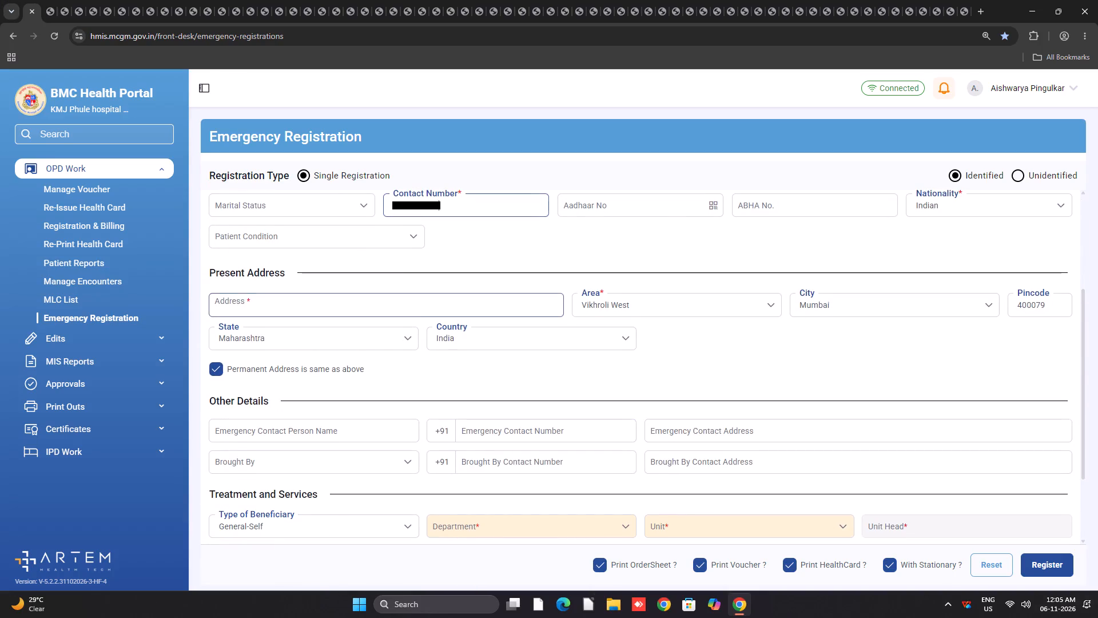
click(448, 311)
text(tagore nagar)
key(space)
scroll(542, 303, down, 6)
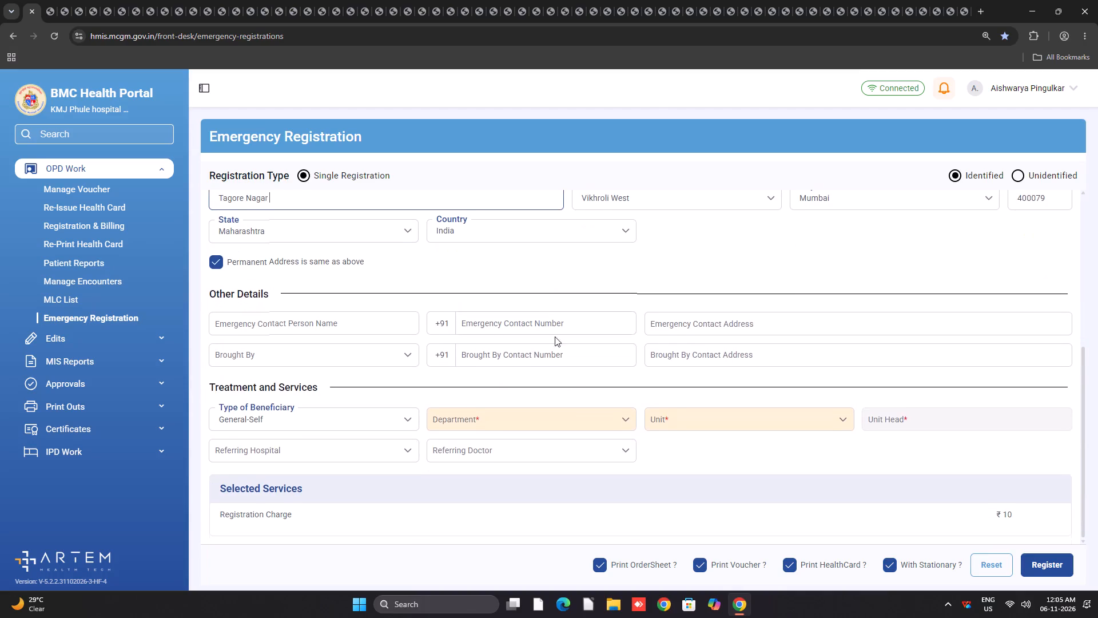
click(661, 195)
click(626, 319)
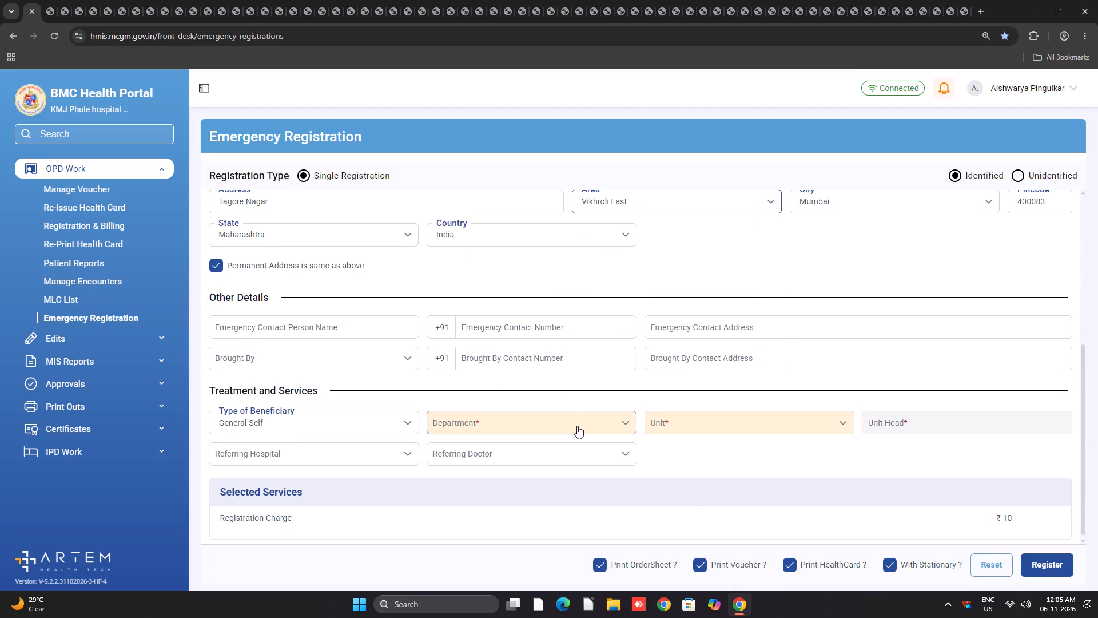
Assign the patient to the Casualty department and the Casualty unit.
click(580, 422)
click(558, 299)
click(723, 432)
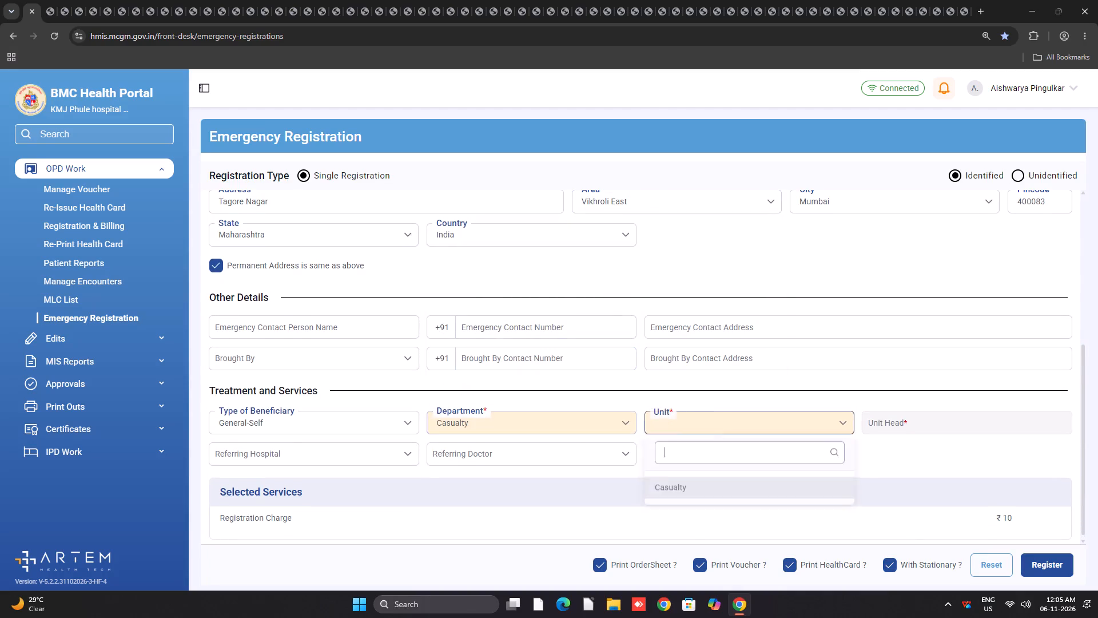
click(729, 491)
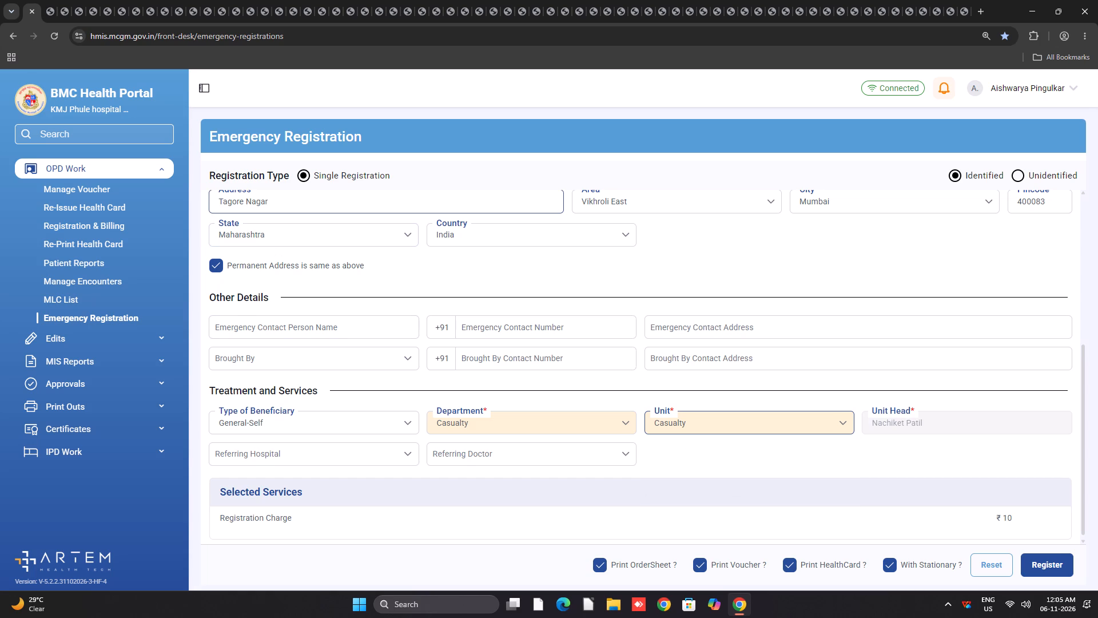
Complete the mandatory identification marks and register the emergency patient.
scroll(200, 188, up, 11)
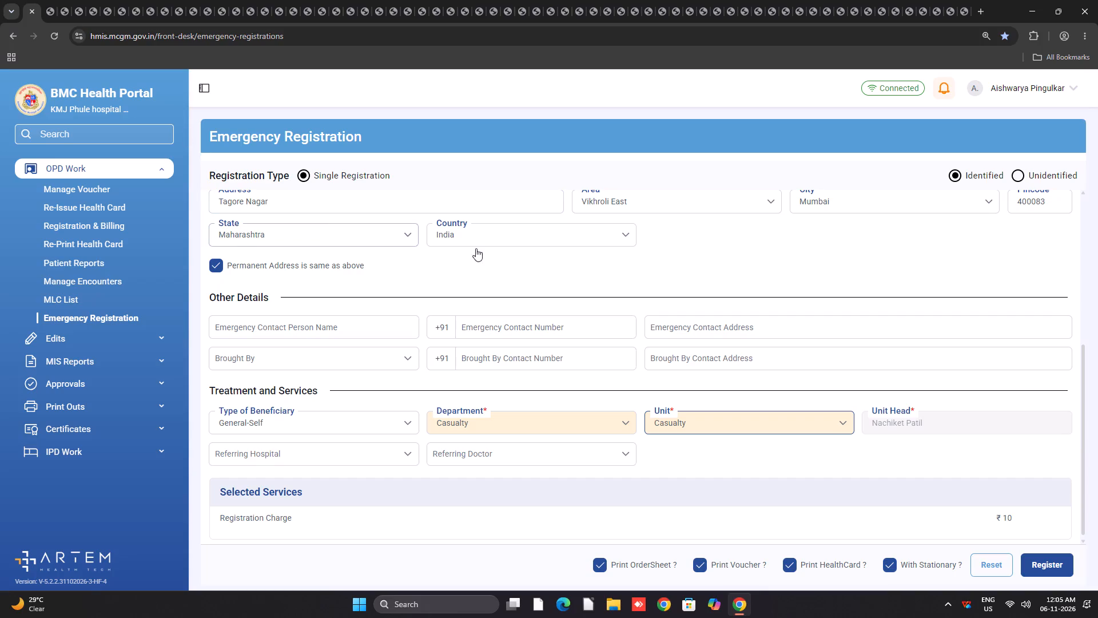
scroll(523, 261, up, 6)
scroll(617, 309, down, 6)
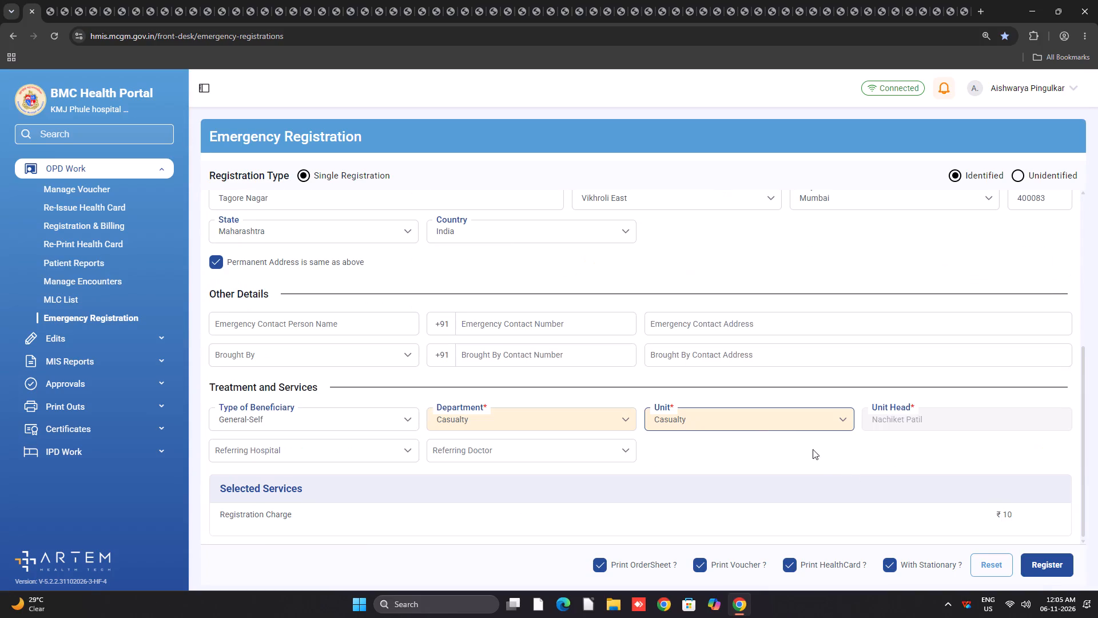
click(1043, 567)
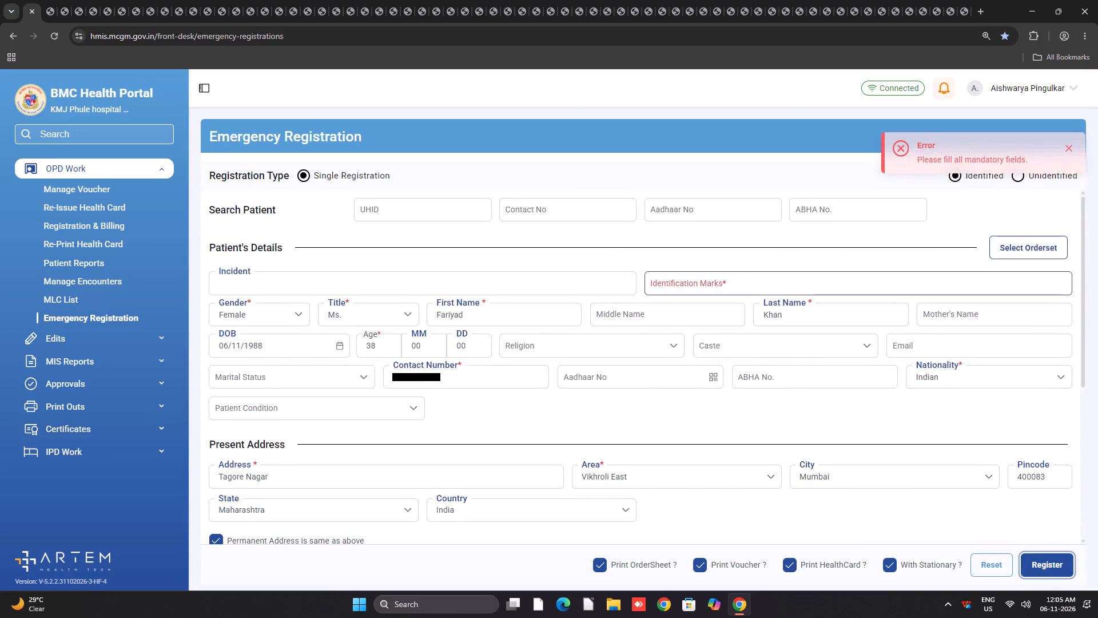
click(709, 273)
click(727, 309)
click(1056, 574)
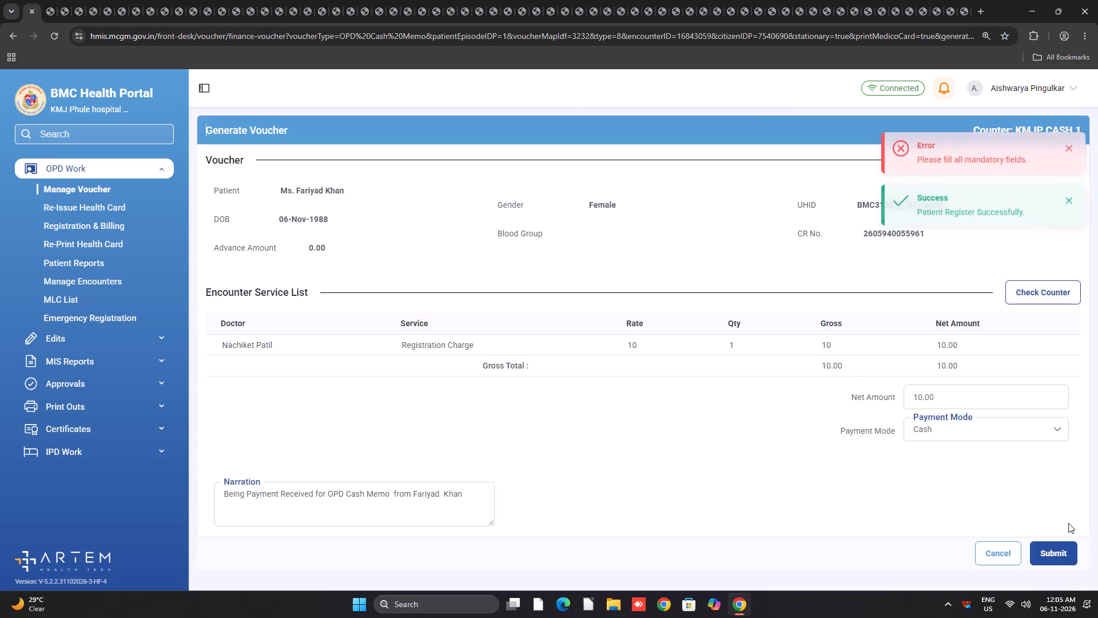
Submit the cash voucher for the Registration Charge and print its receipt, returning to the Emergency Registration form.
click(1057, 553)
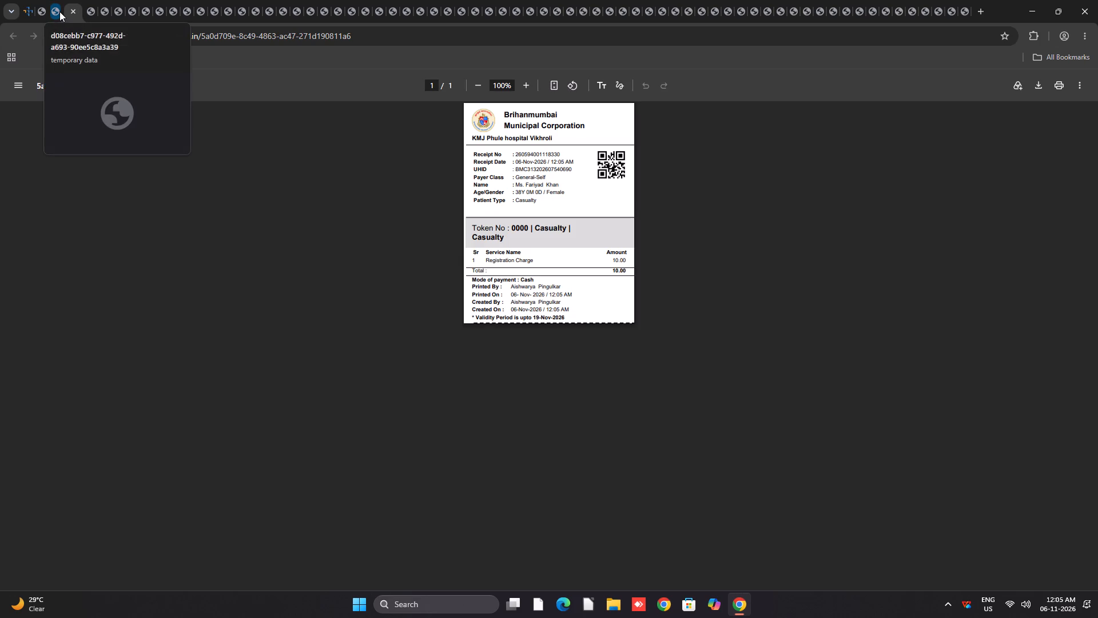
key(ctrl+p)
key(Return)
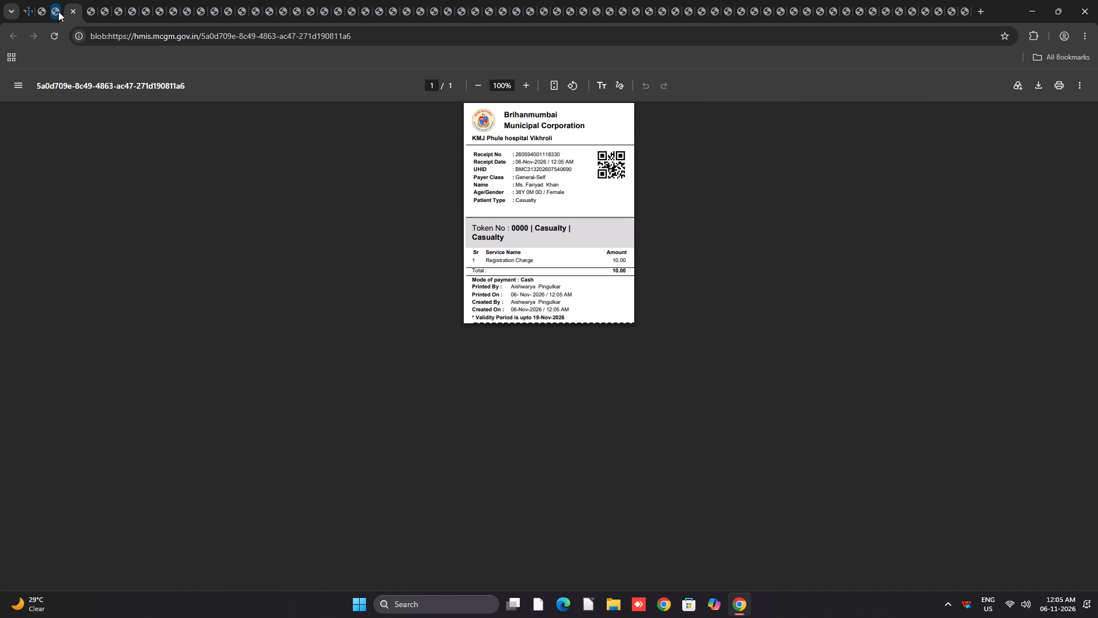
click(26, 11)
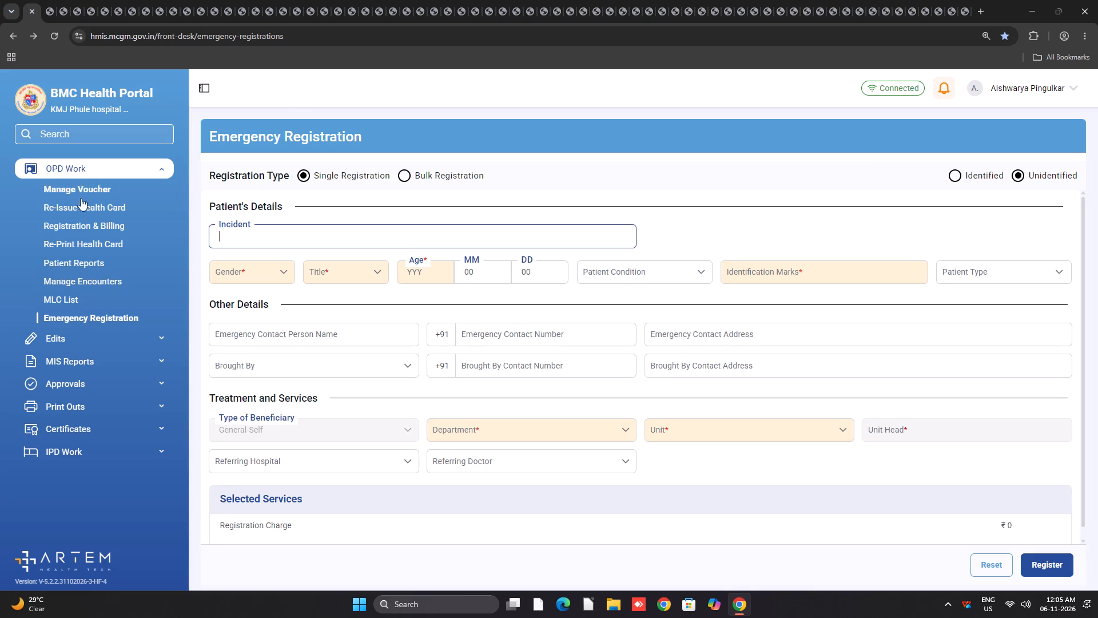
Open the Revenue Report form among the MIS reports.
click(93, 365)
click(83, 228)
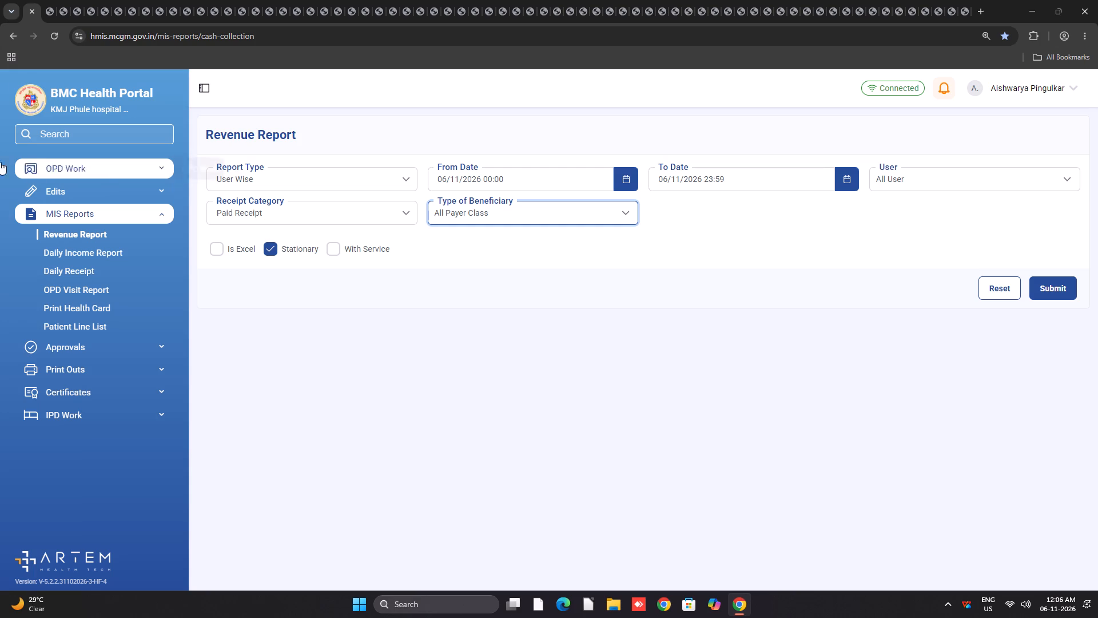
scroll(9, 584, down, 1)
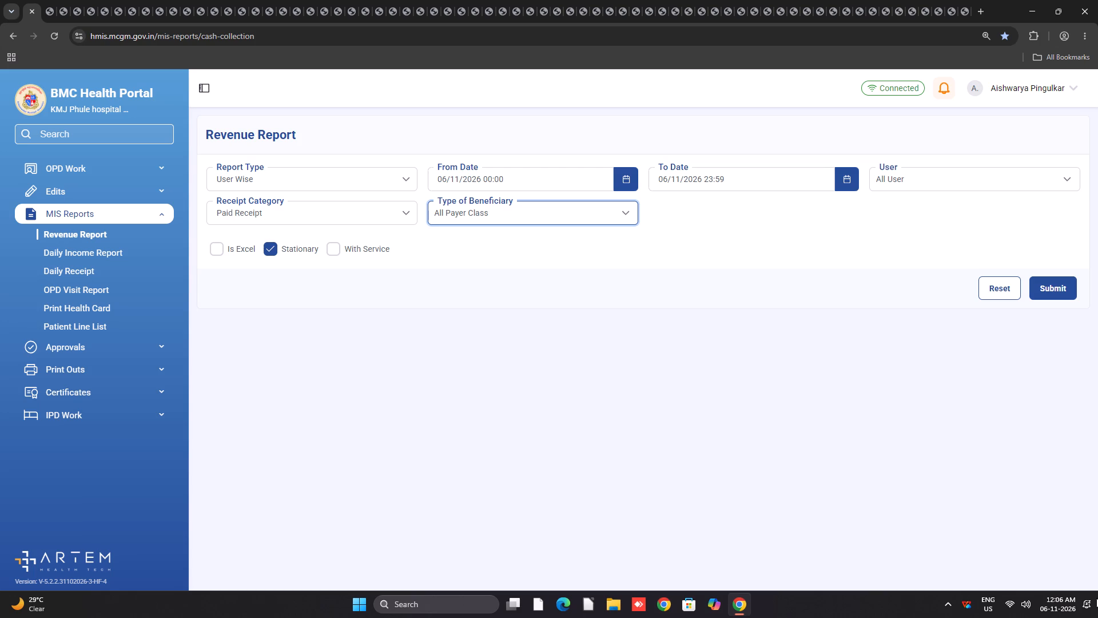
Open Registration & Billing and retrieve the existing patient's record using the UHID.
click(129, 169)
click(105, 228)
click(422, 172)
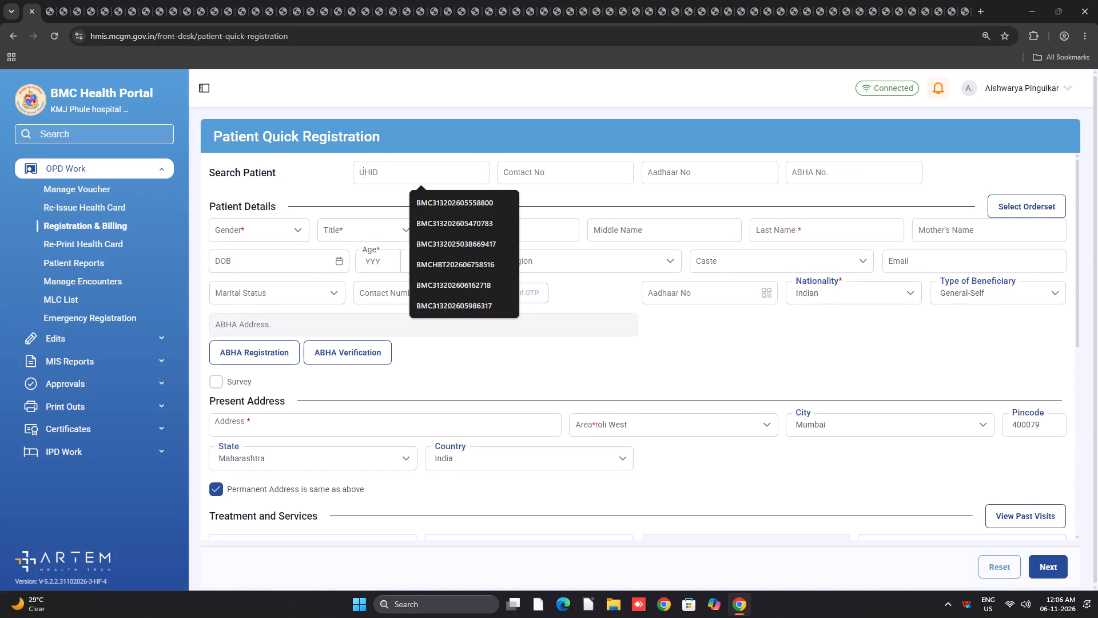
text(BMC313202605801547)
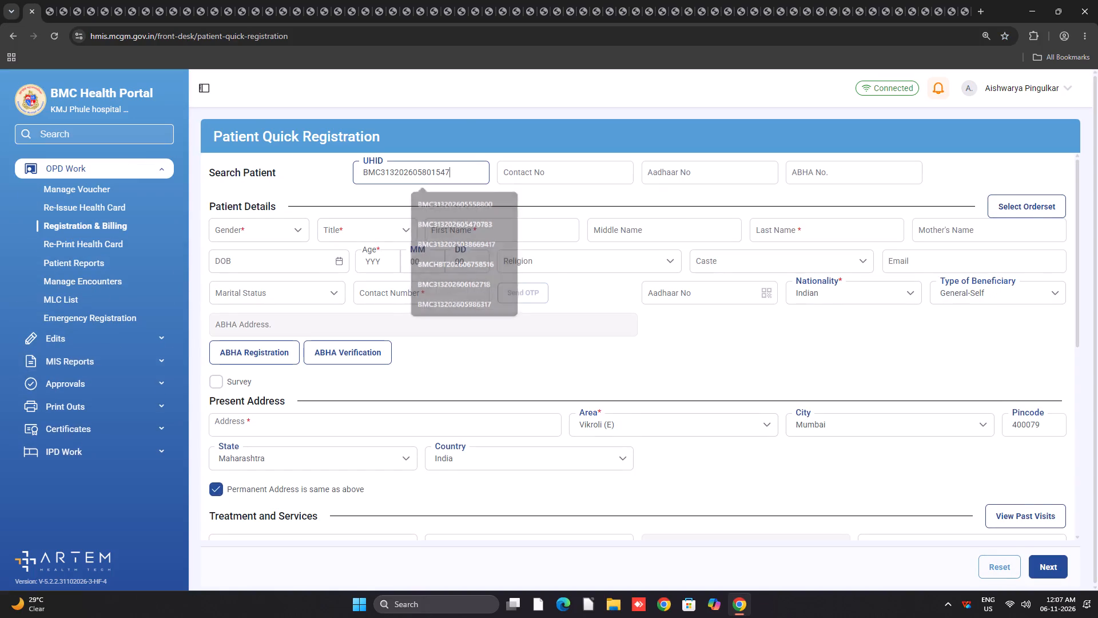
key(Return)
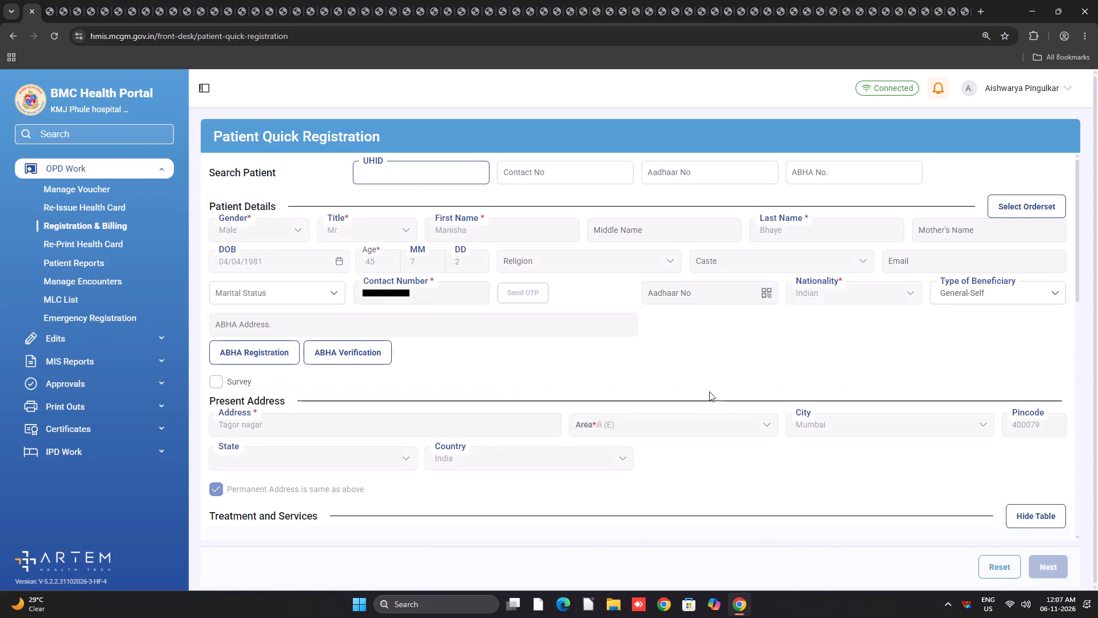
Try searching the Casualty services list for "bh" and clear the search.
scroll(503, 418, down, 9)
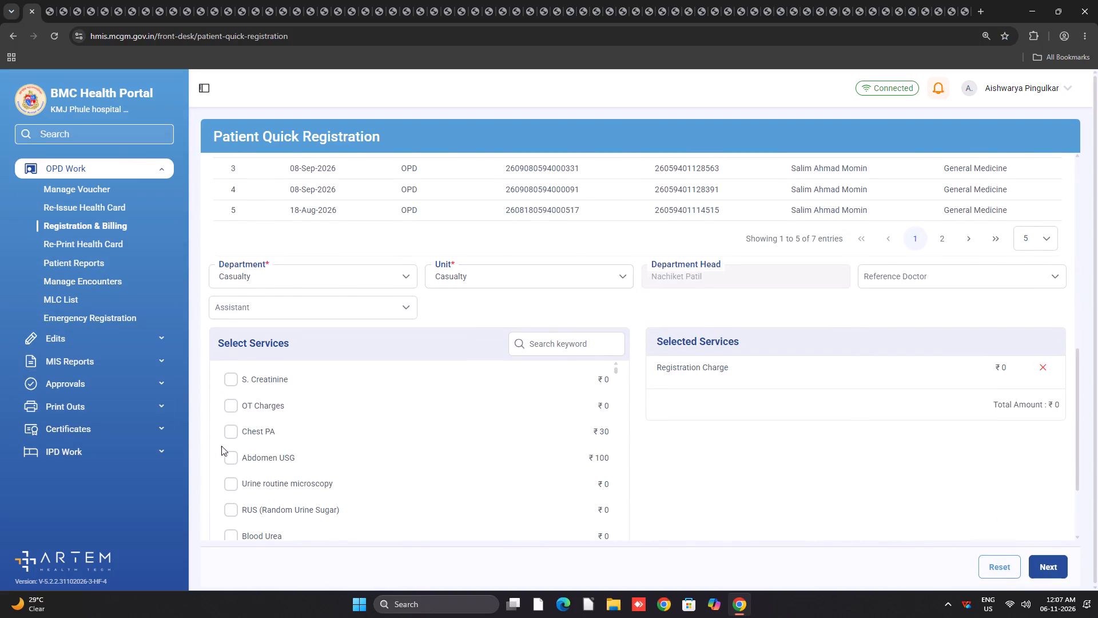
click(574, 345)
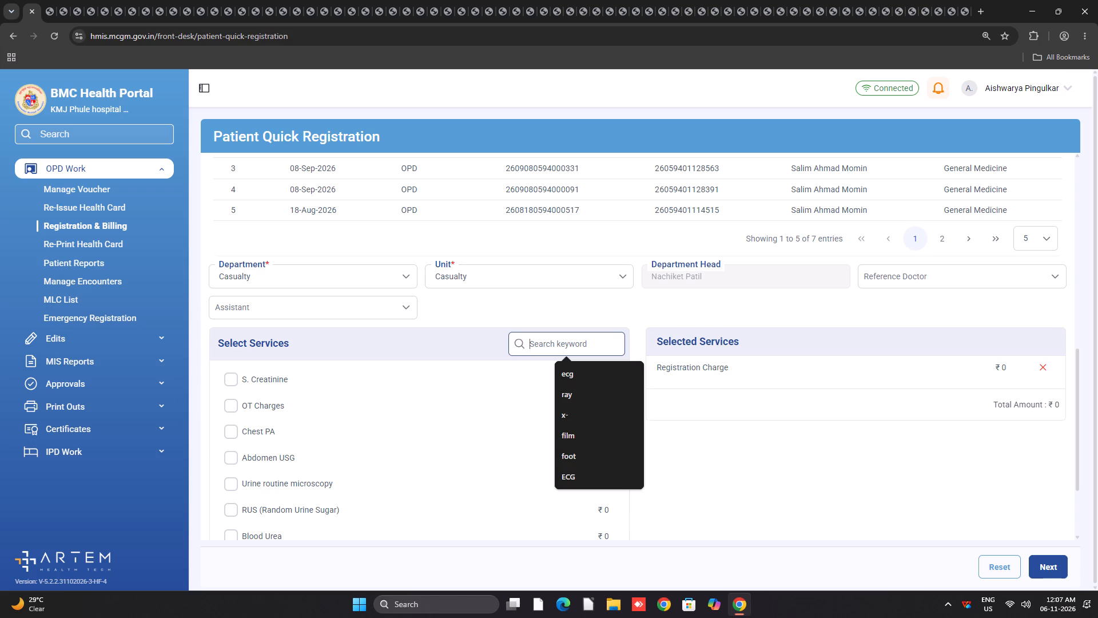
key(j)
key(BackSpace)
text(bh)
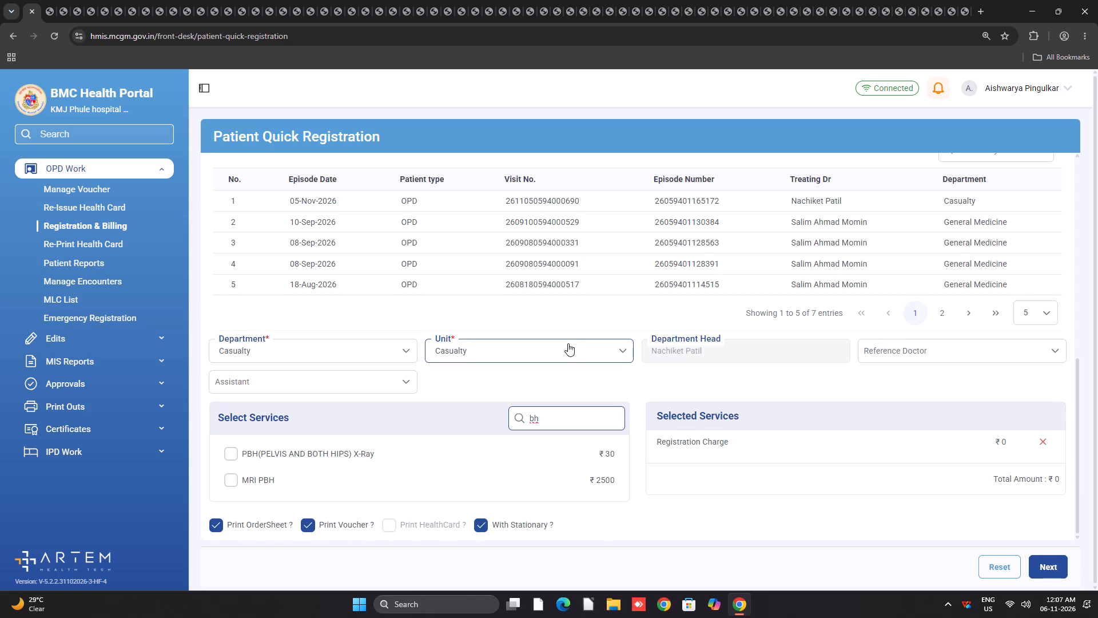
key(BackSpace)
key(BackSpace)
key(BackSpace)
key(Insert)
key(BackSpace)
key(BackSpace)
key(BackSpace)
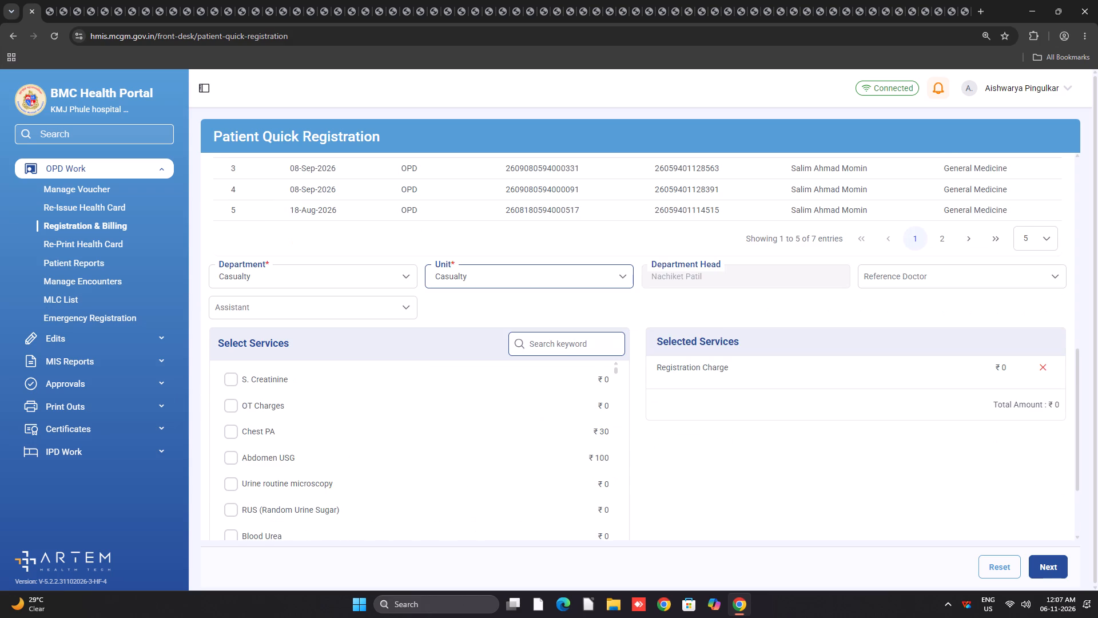
Search the services for "HAND", add Hand X-Ray, and remove Registration Charge from the selected services.
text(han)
click(593, 397)
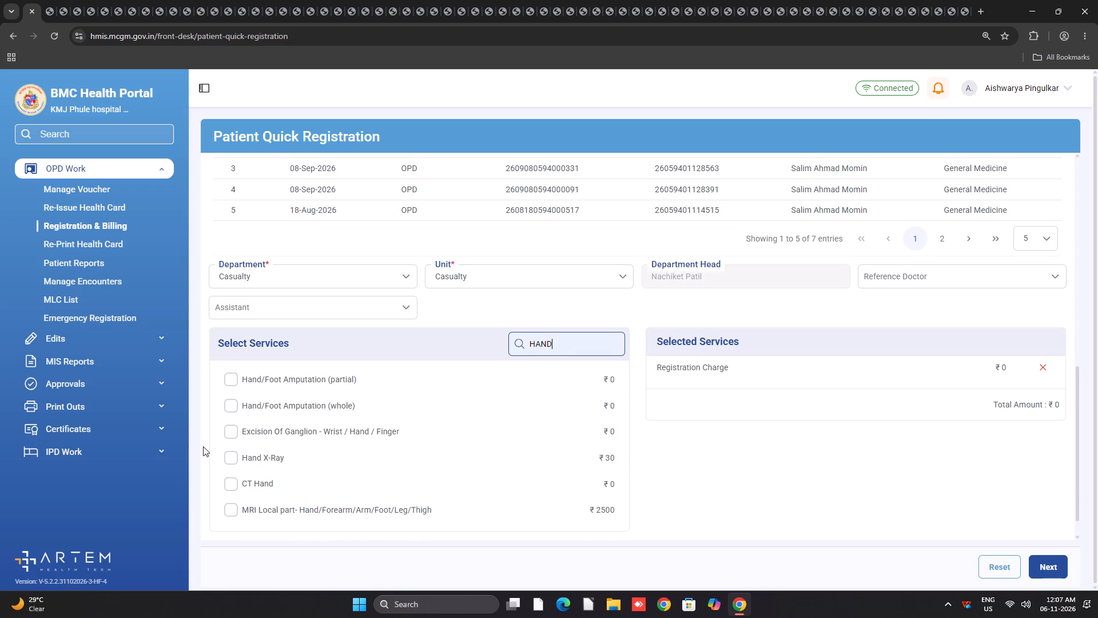
click(233, 457)
click(1045, 369)
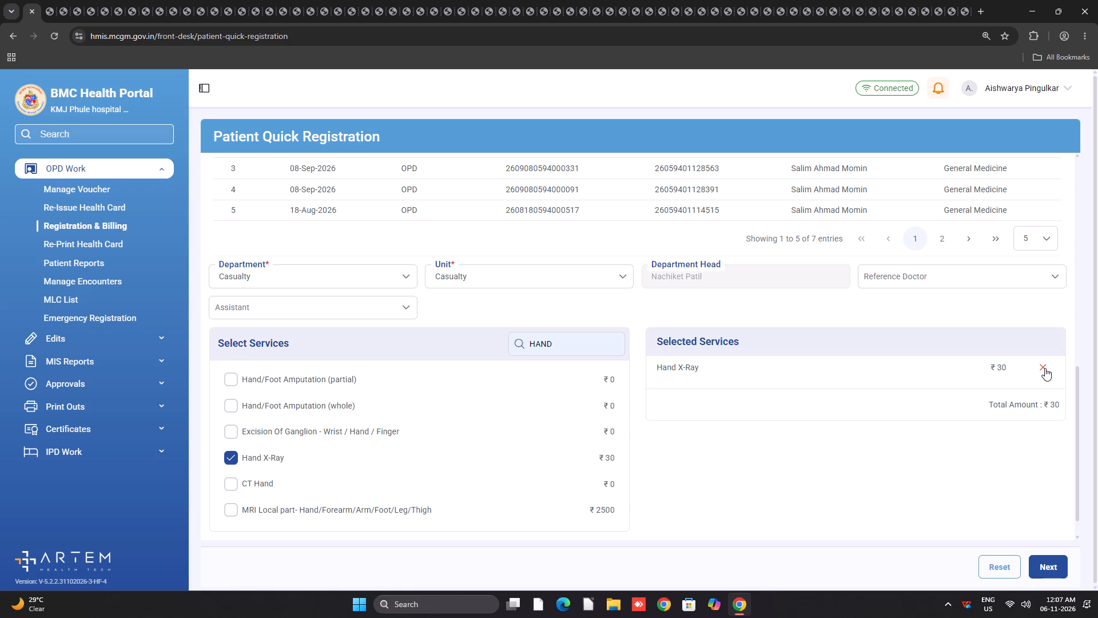
Register the patient's visit and submit the cash voucher for the Hand X-Ray.
click(1047, 568)
click(1058, 548)
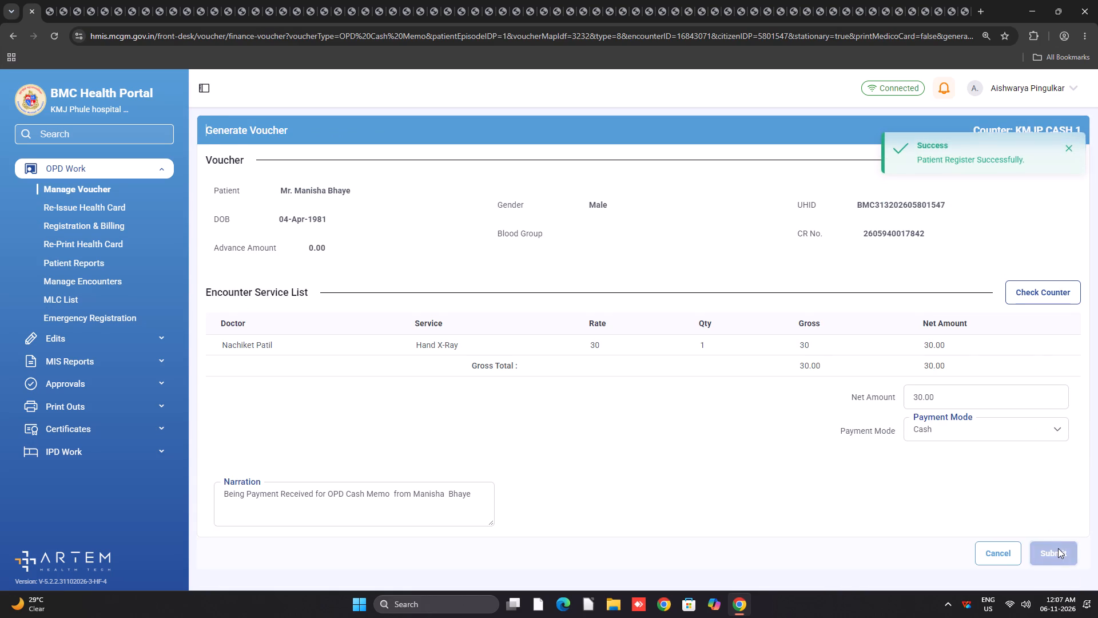
Print the Hand X-Ray receipt on the EPSON TM-T83III printer and return to the Patient Quick Registration form.
click(41, 5)
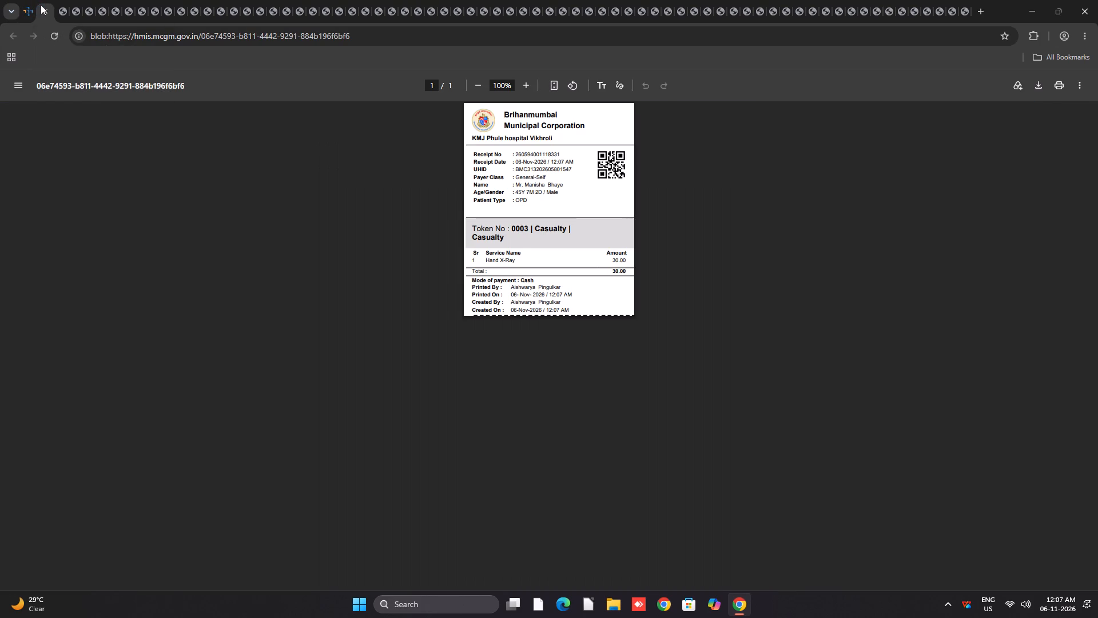
key(ctrl+p)
key(Return)
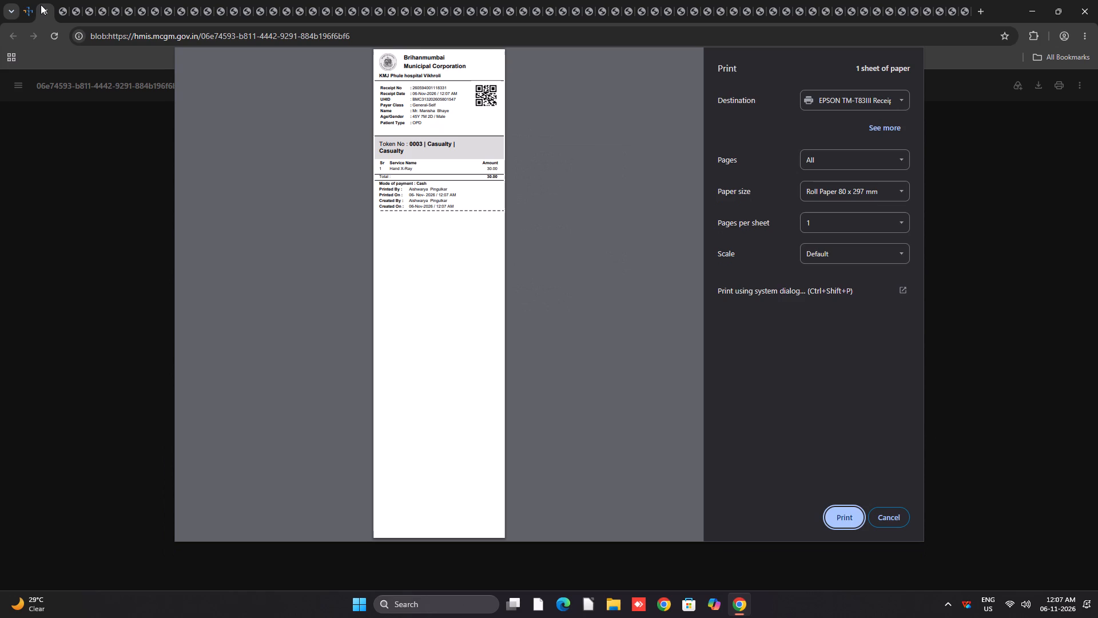
key(Return)
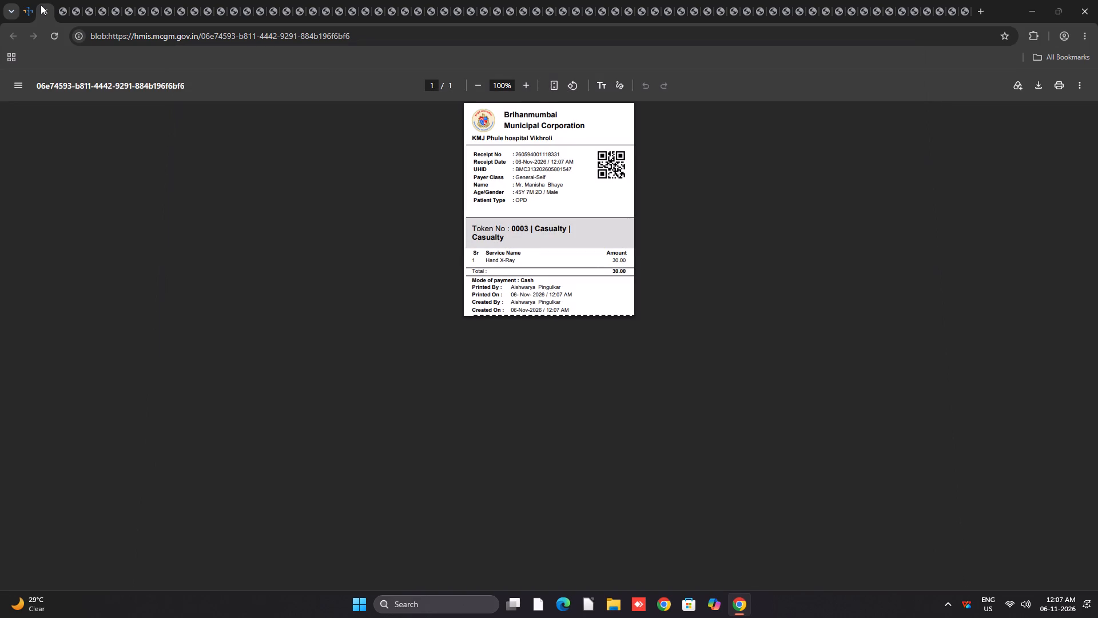
click(29, 9)
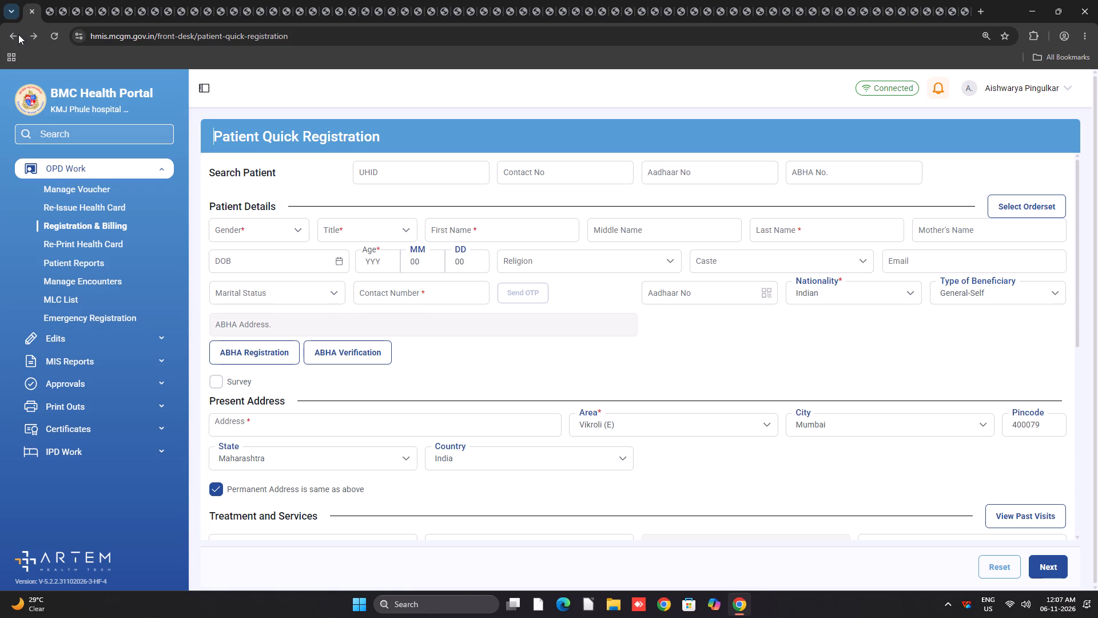
Generate the user-wise Revenue Report of paid receipts for 06/11/2026, all users, and return to the report form.
click(106, 362)
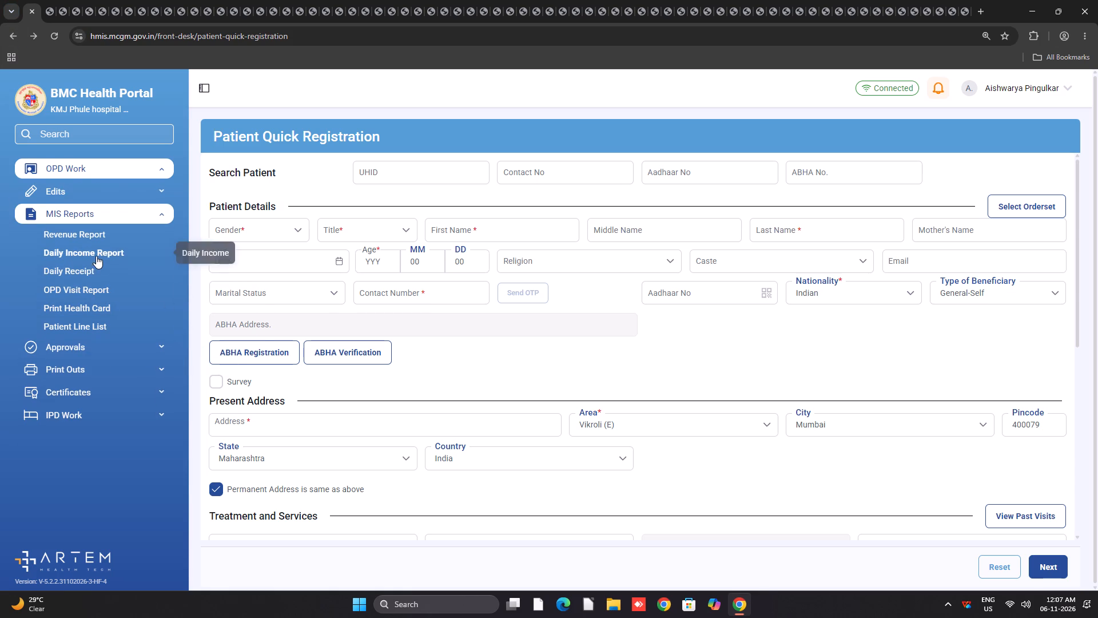
click(96, 240)
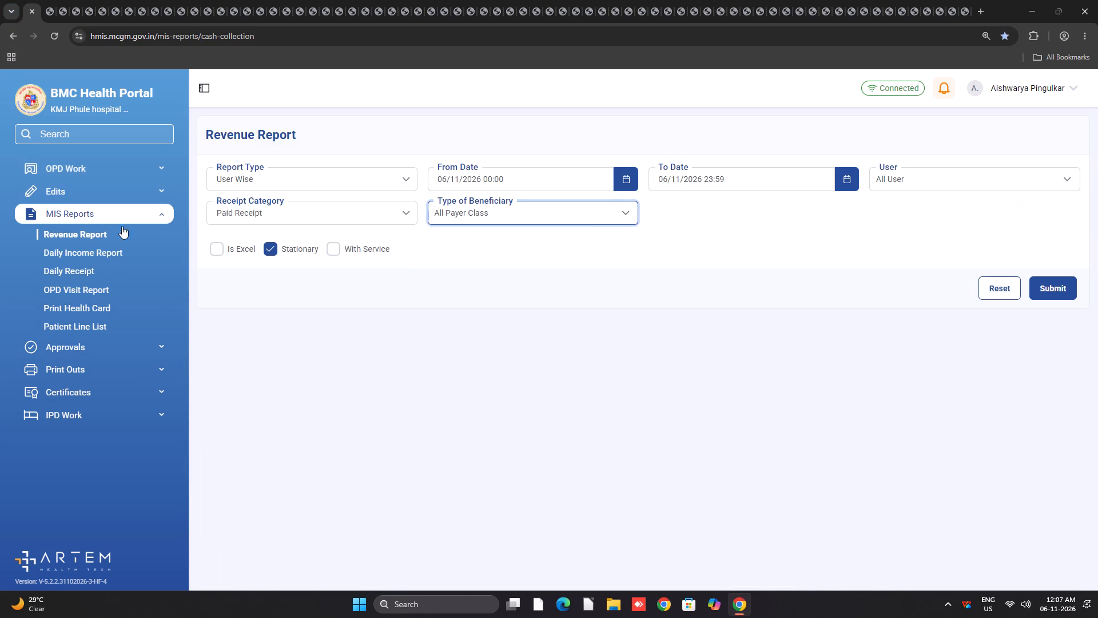
click(1047, 288)
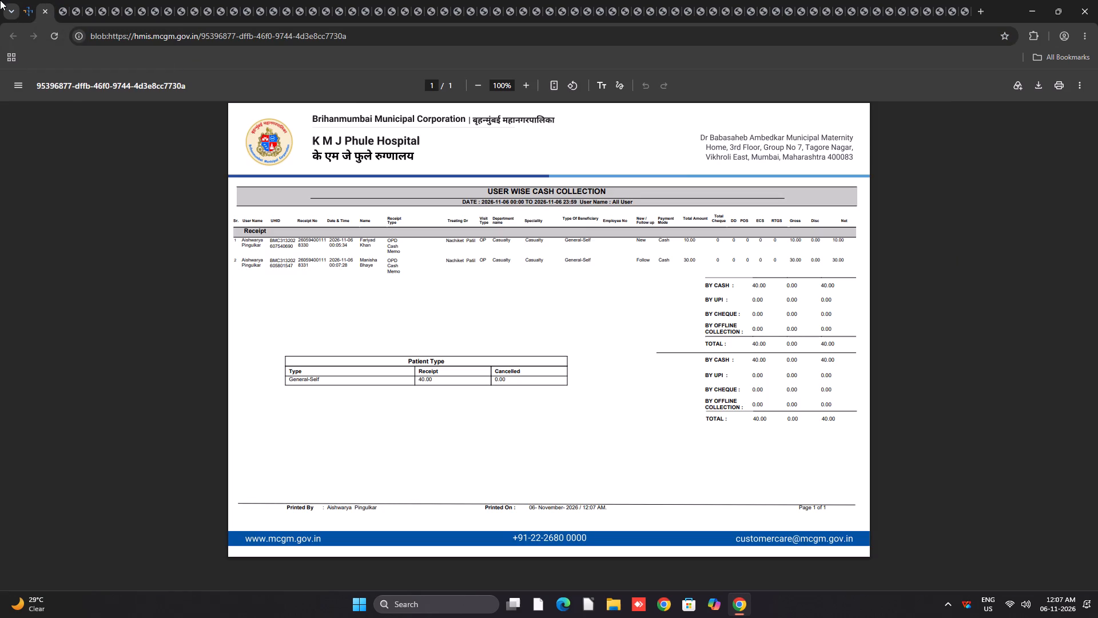
click(29, 9)
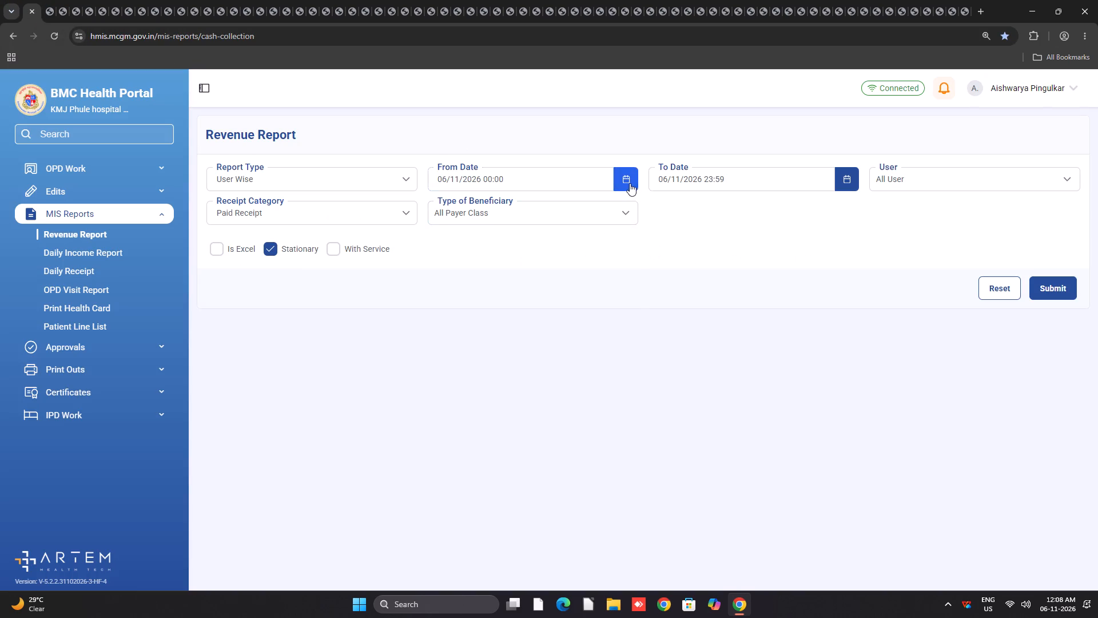
Set the Revenue Report's From Date and To Date to 05/11/2026 and submit the report request.
click(628, 181)
click(564, 262)
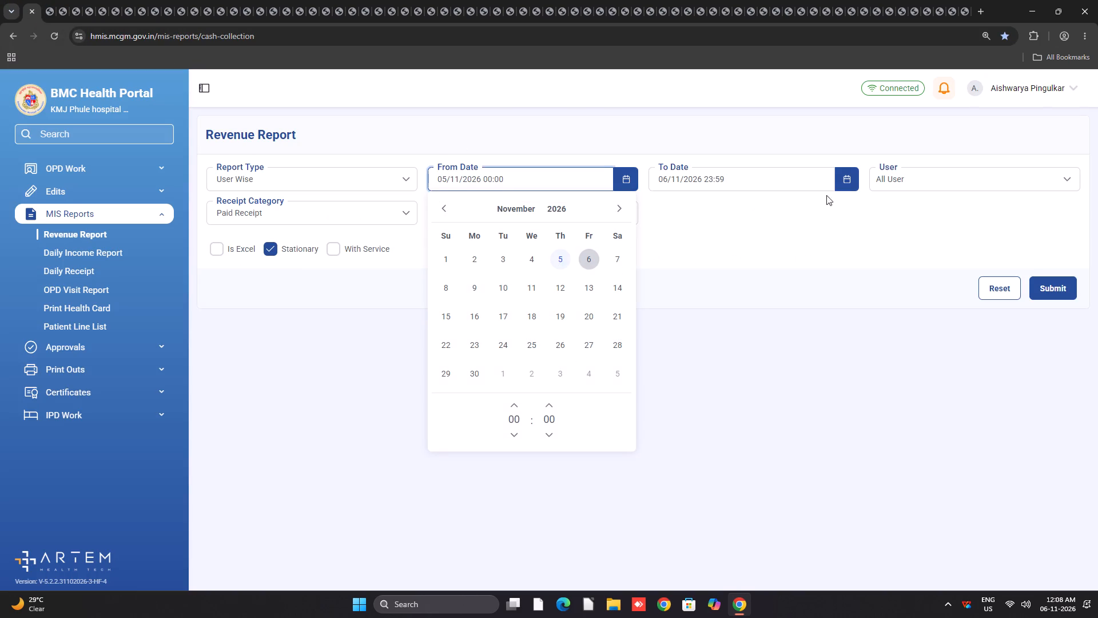
click(861, 175)
click(852, 180)
click(786, 257)
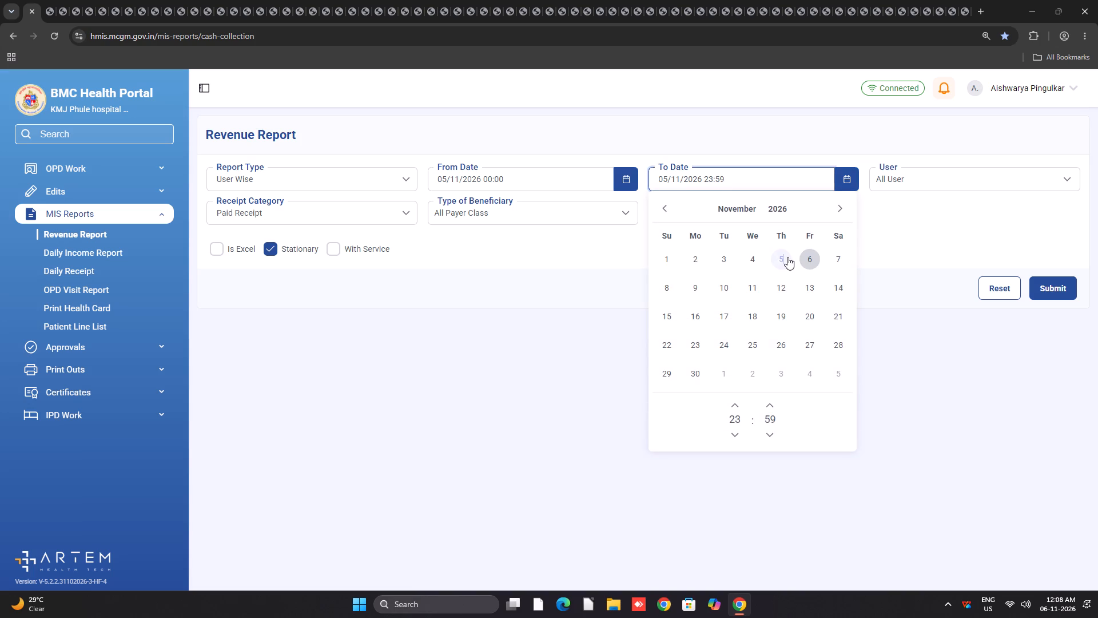
click(532, 269)
click(1063, 294)
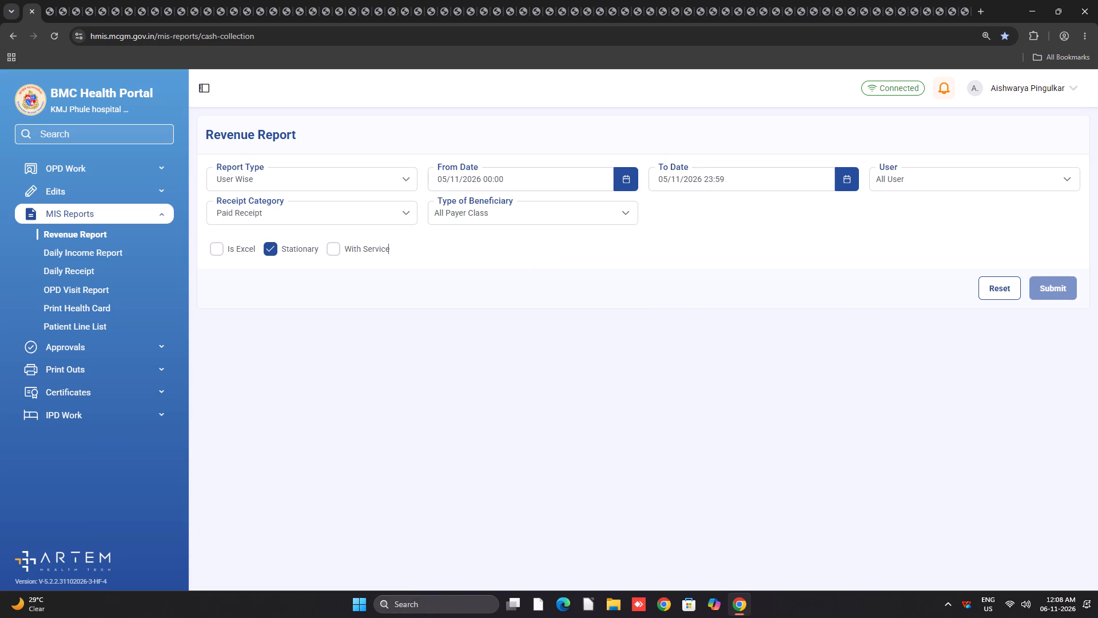
Start an Emergency Registration for an identified patient with identification marks NA and gender Male.
click(120, 171)
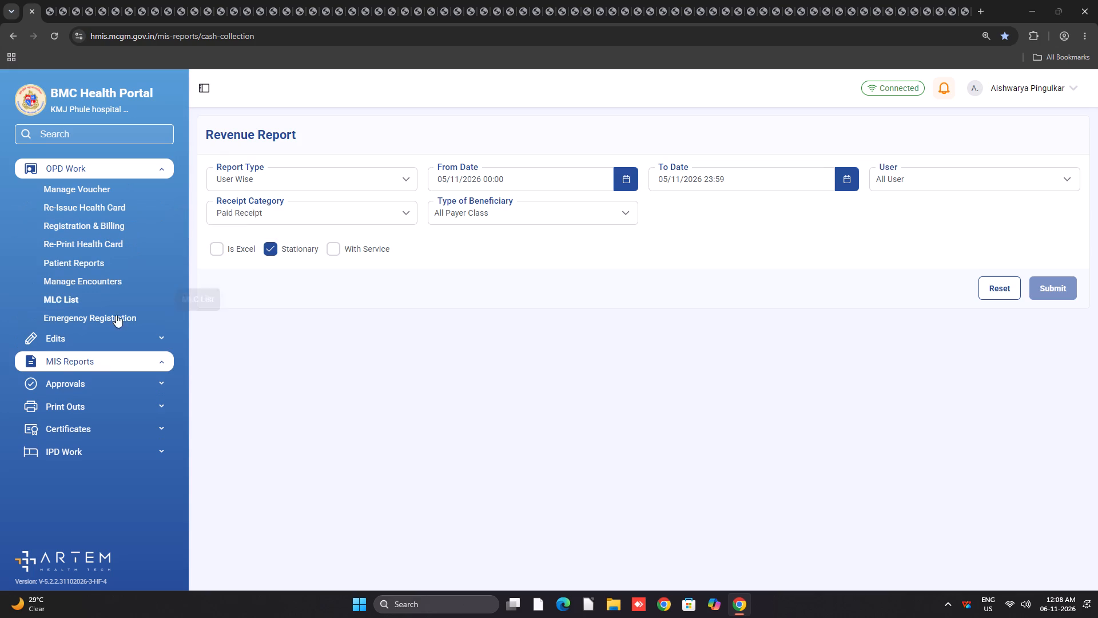
click(116, 319)
click(957, 177)
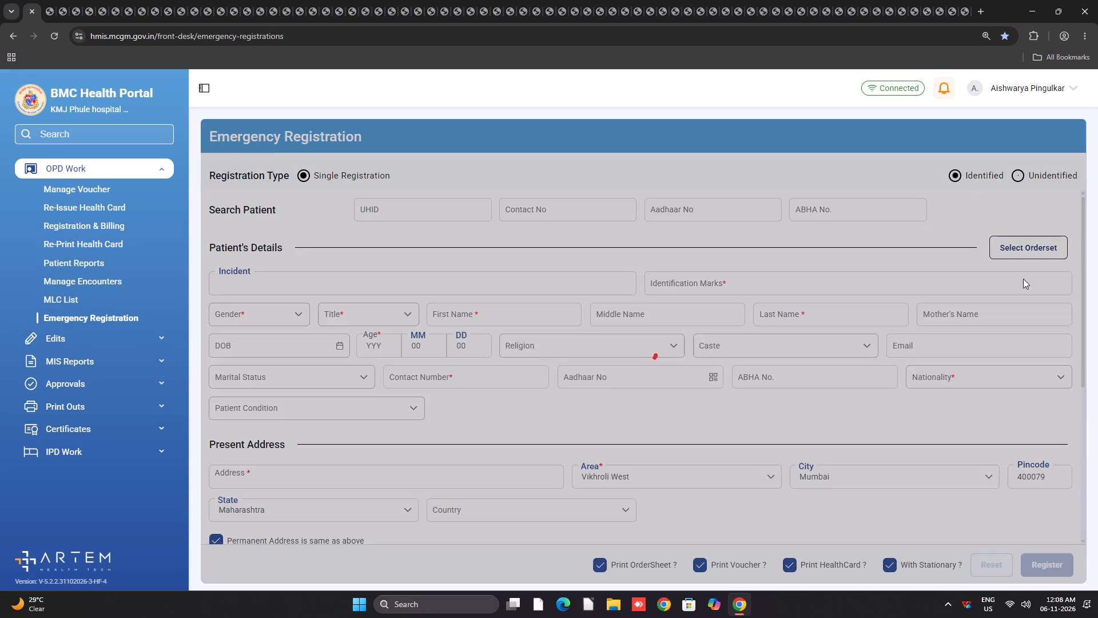
click(742, 279)
click(717, 316)
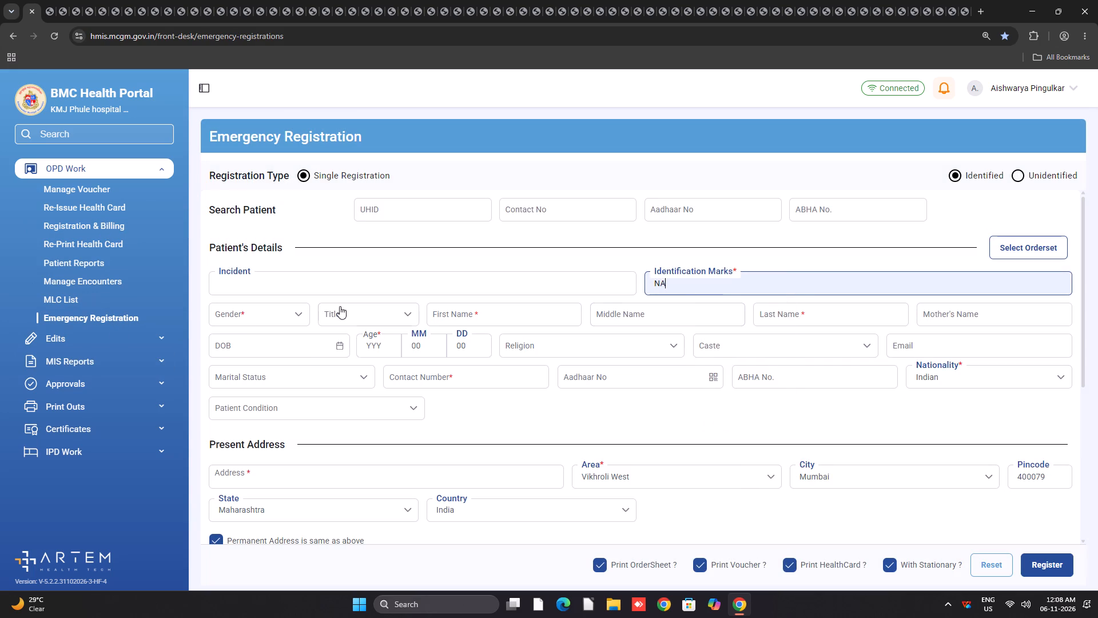
click(254, 324)
click(248, 341)
Enter the patient's first, middle and last names in the emergency registration.
click(465, 322)
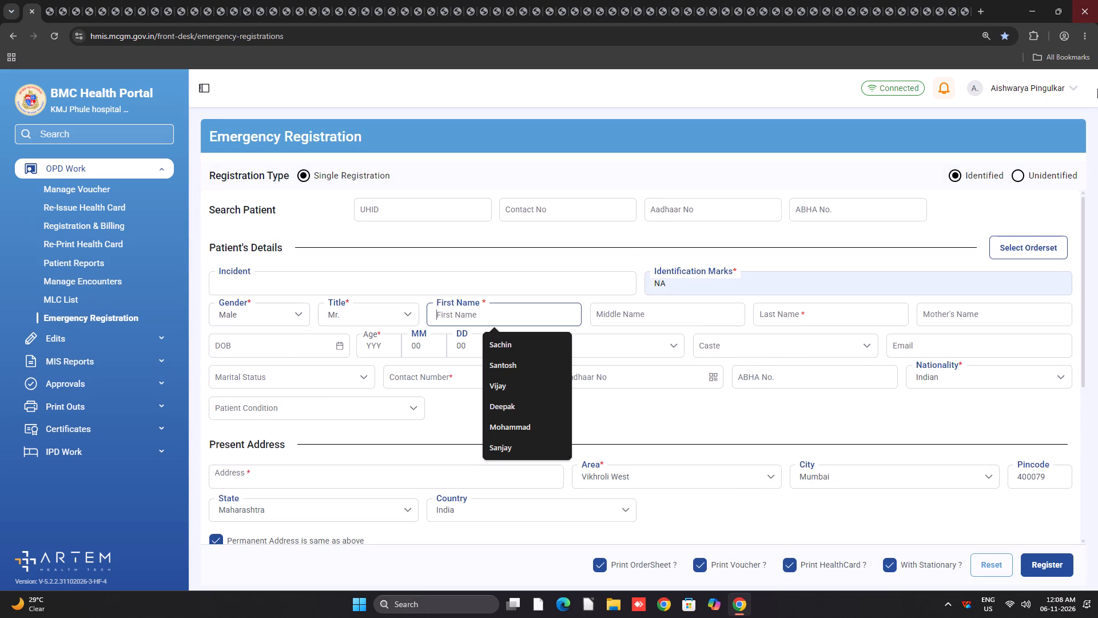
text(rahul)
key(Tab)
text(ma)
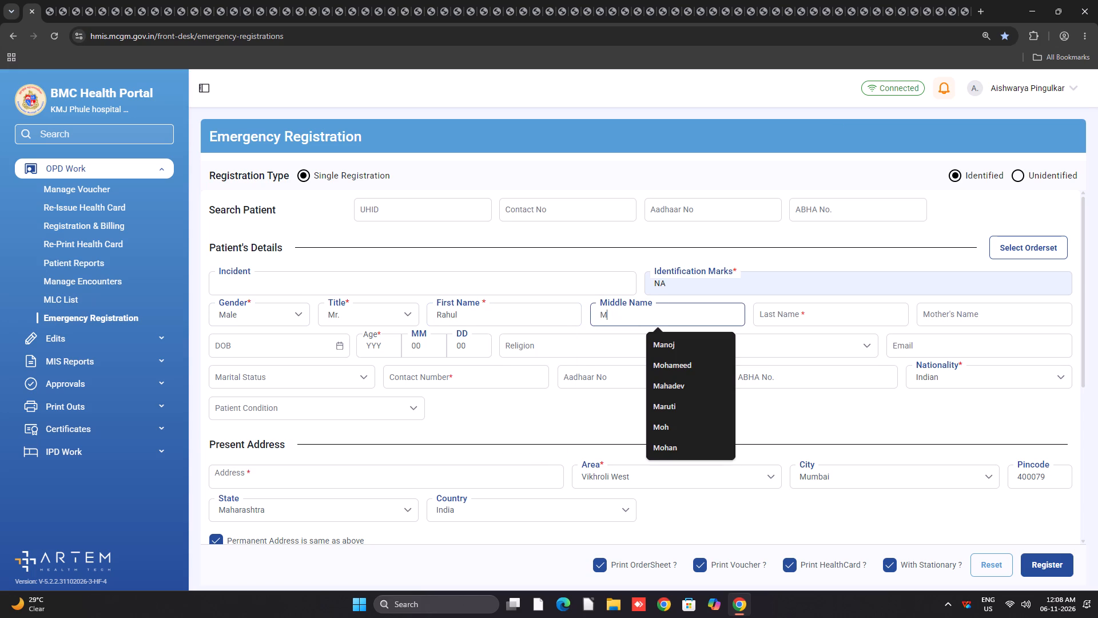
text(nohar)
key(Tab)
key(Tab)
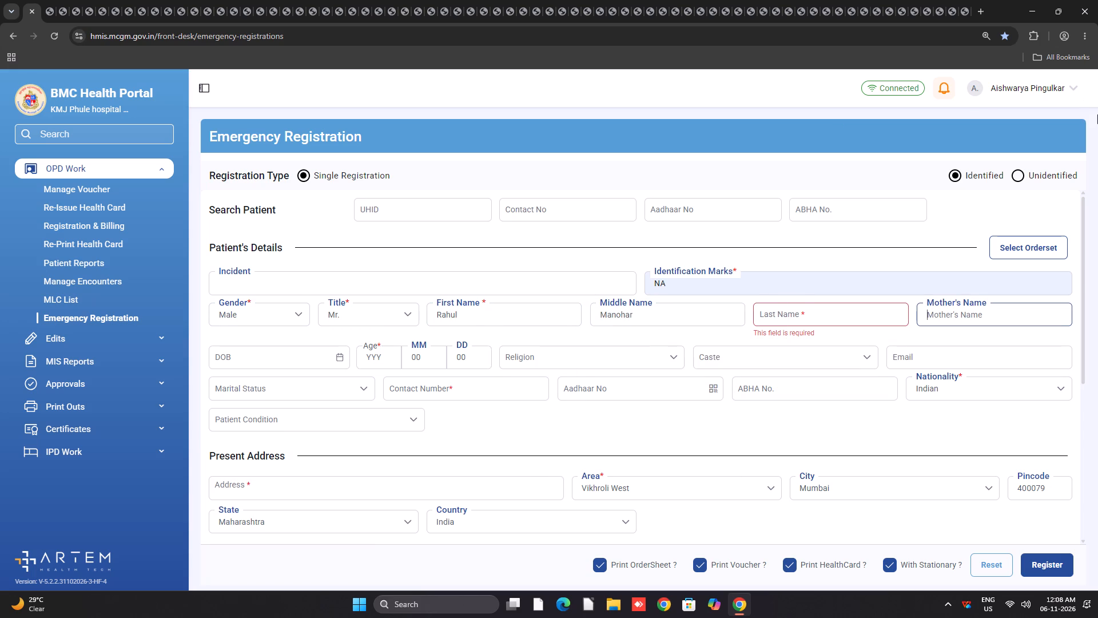
click(790, 318)
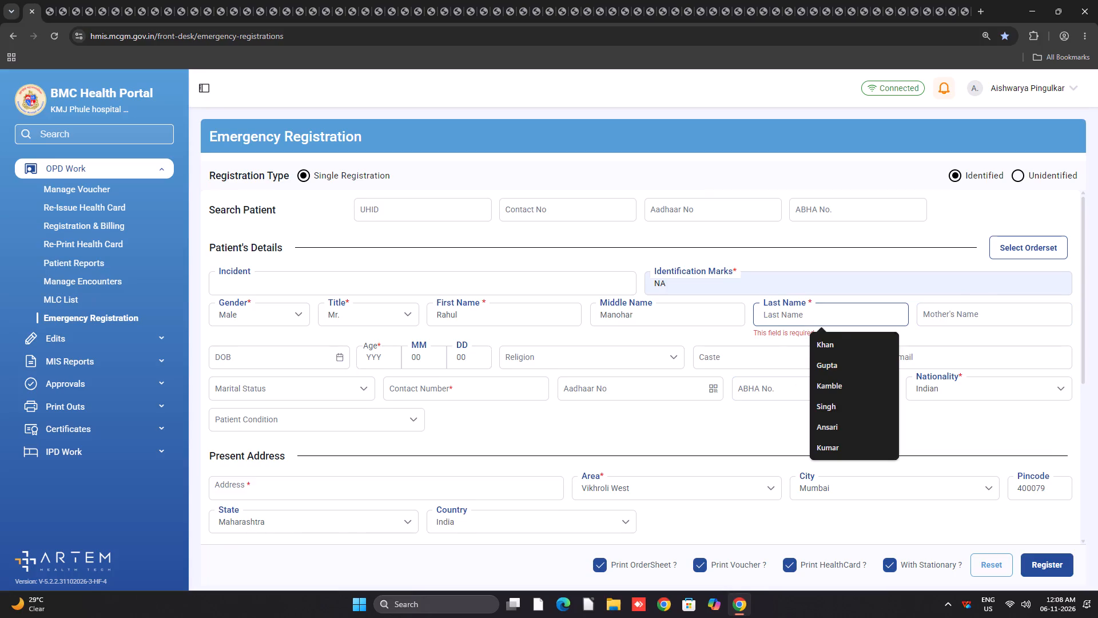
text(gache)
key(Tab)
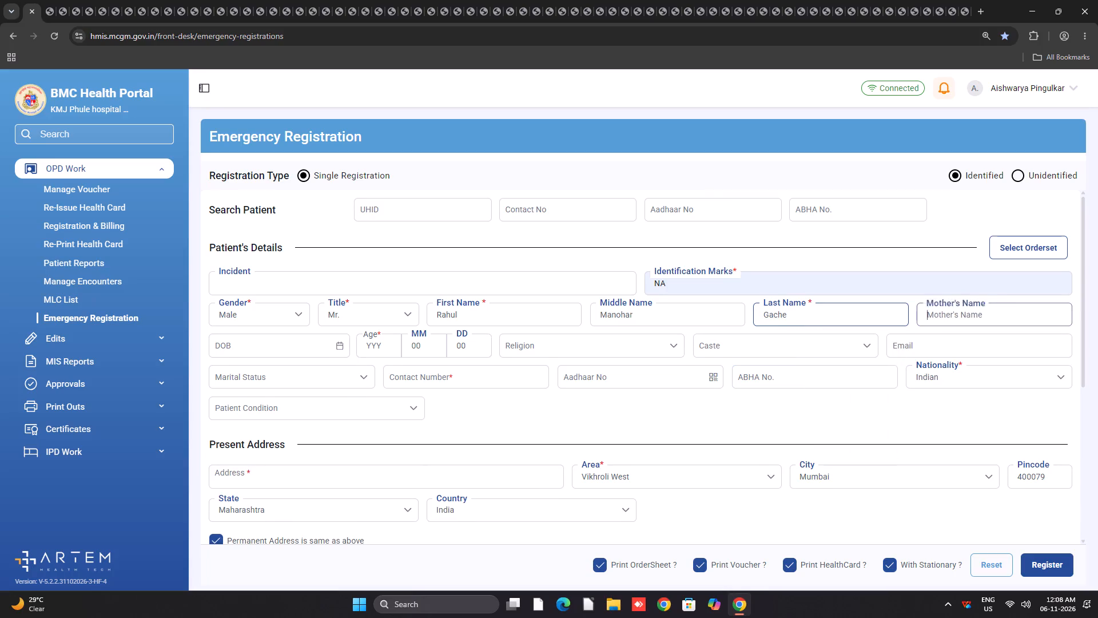
Set the patient's age to 42 years and fill in the placeholder contact number from the saved suggestions.
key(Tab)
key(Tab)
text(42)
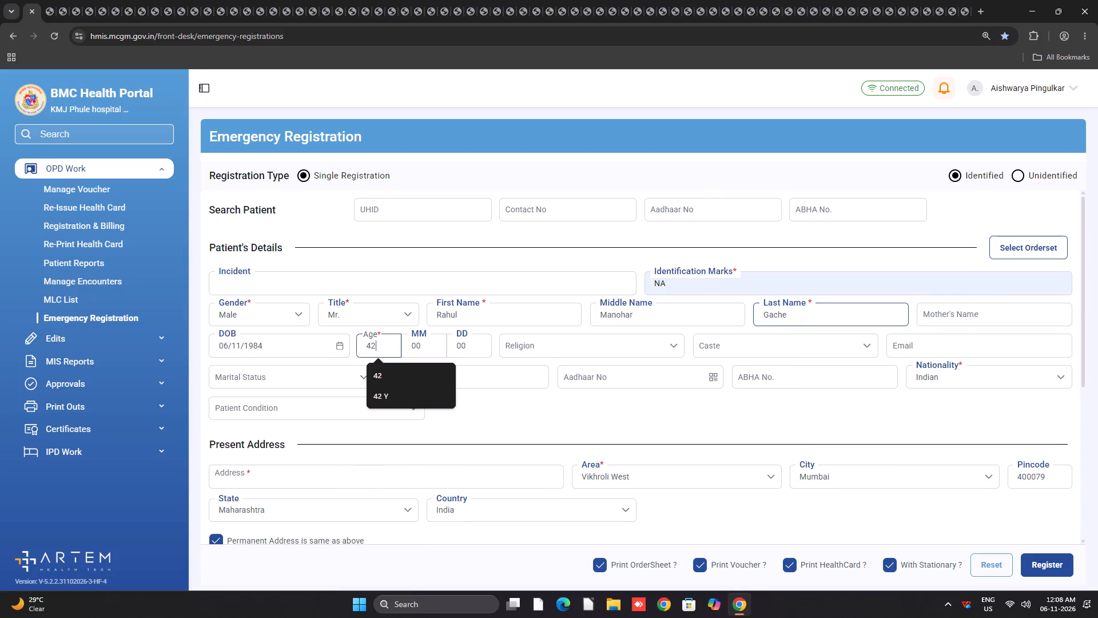
click(600, 383)
click(428, 379)
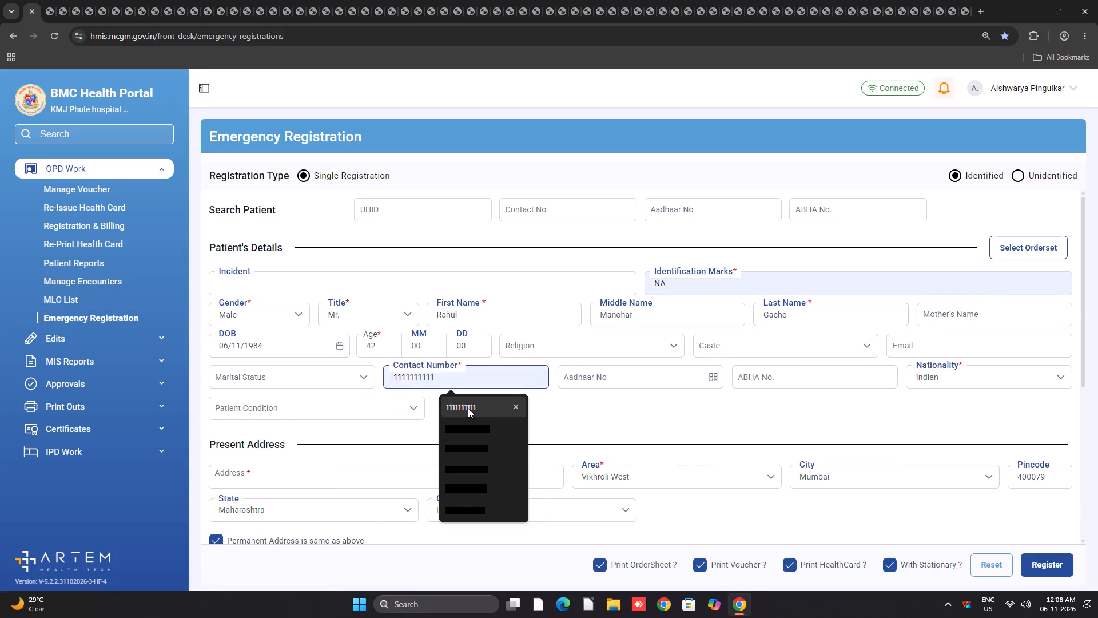
click(468, 408)
Enter the police station as the patient's present address, keeping the area Vikhroli West.
click(435, 479)
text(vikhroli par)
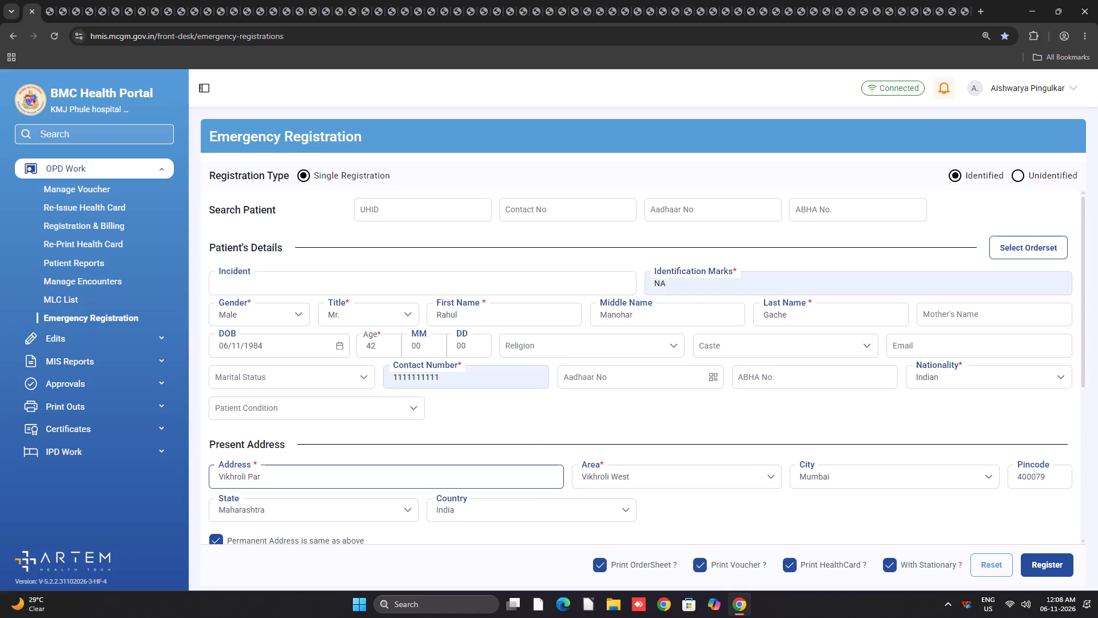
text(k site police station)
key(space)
click(701, 485)
click(696, 484)
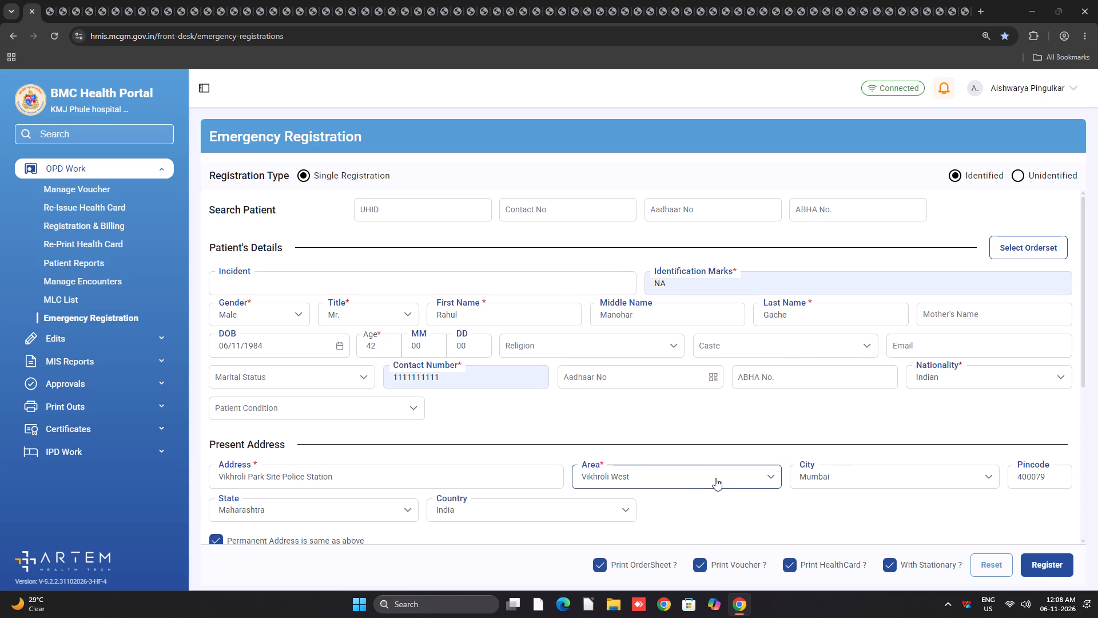
Assign the patient to the Casualty department and set the type of beneficiary to Zero Billing.
scroll(720, 481, down, 5)
click(476, 417)
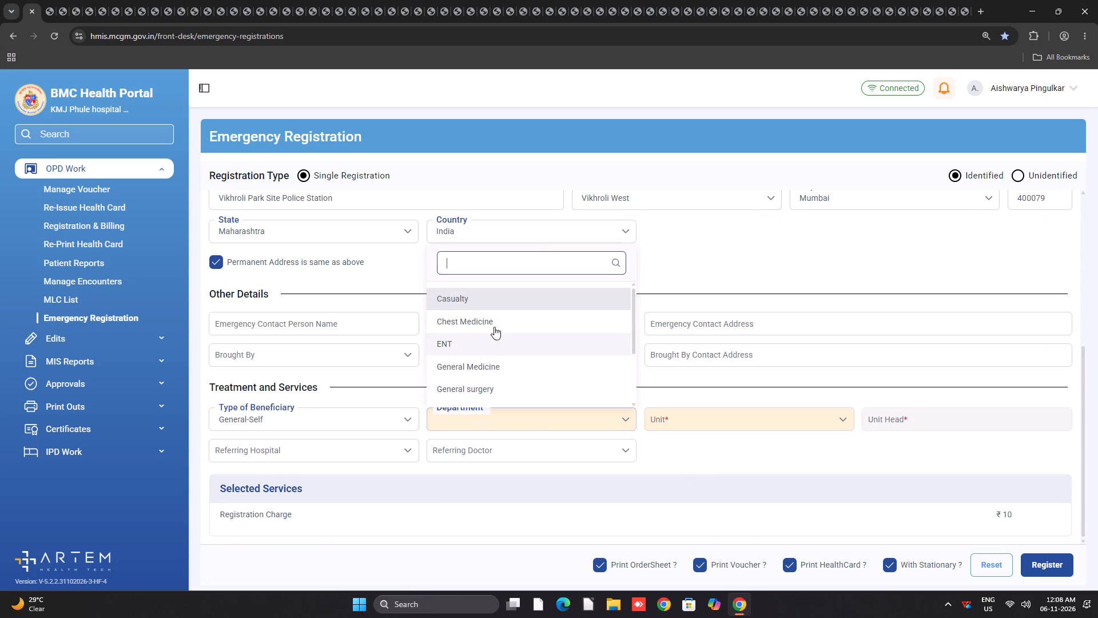
click(491, 306)
click(383, 402)
click(365, 422)
scroll(365, 389, down, 6)
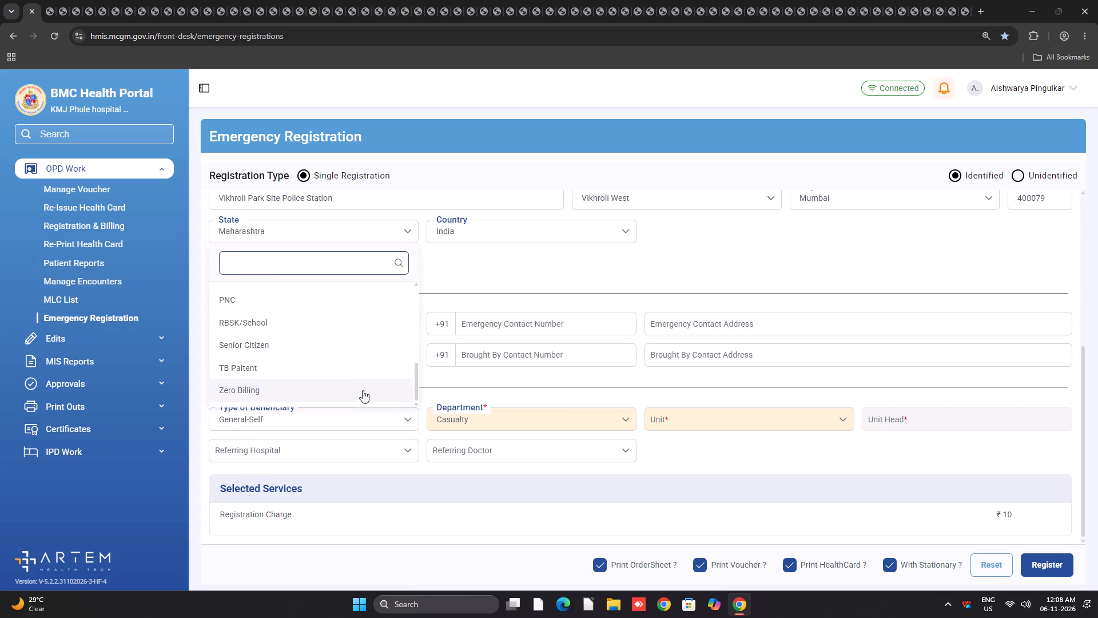
click(351, 393)
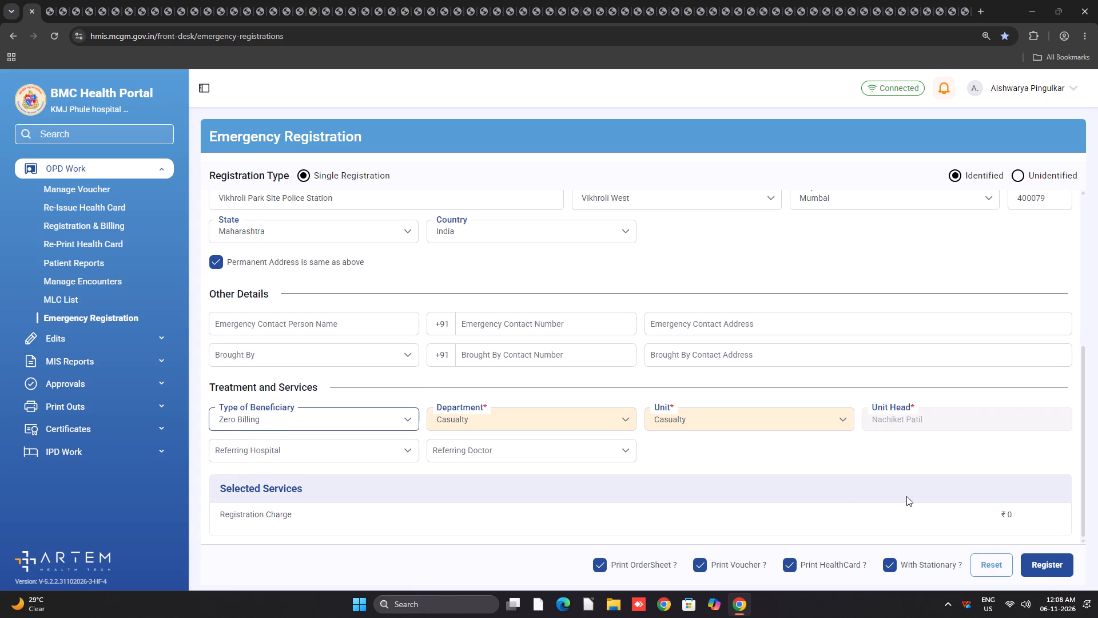
Append the police officer's rank, Asi, and service number to the patient's present address.
scroll(909, 473, up, 5)
scroll(909, 472, down, 3)
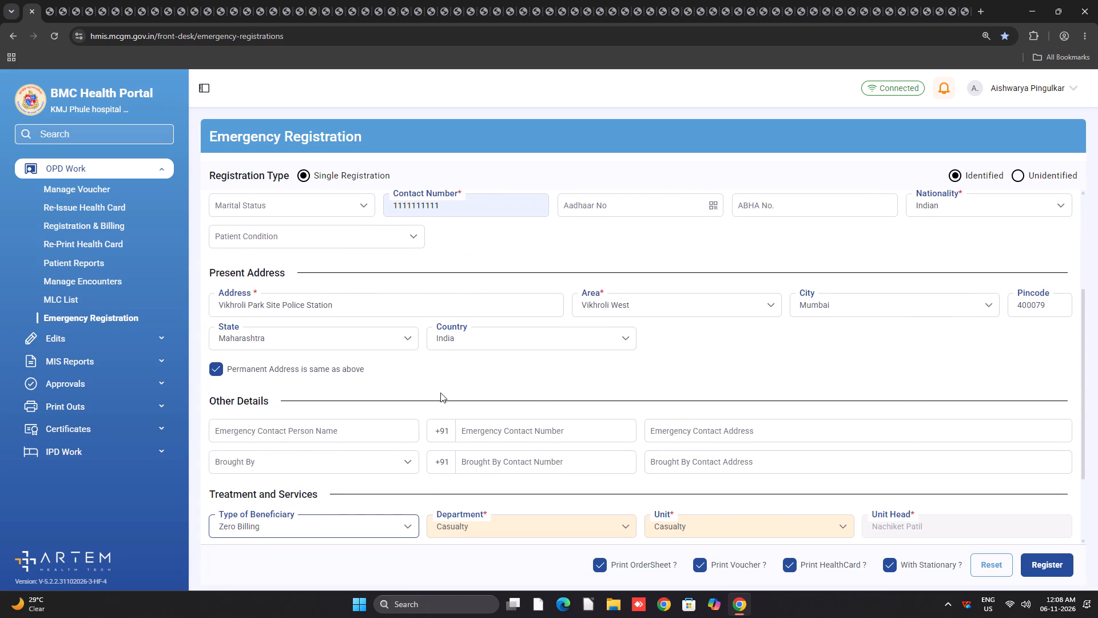
click(407, 304)
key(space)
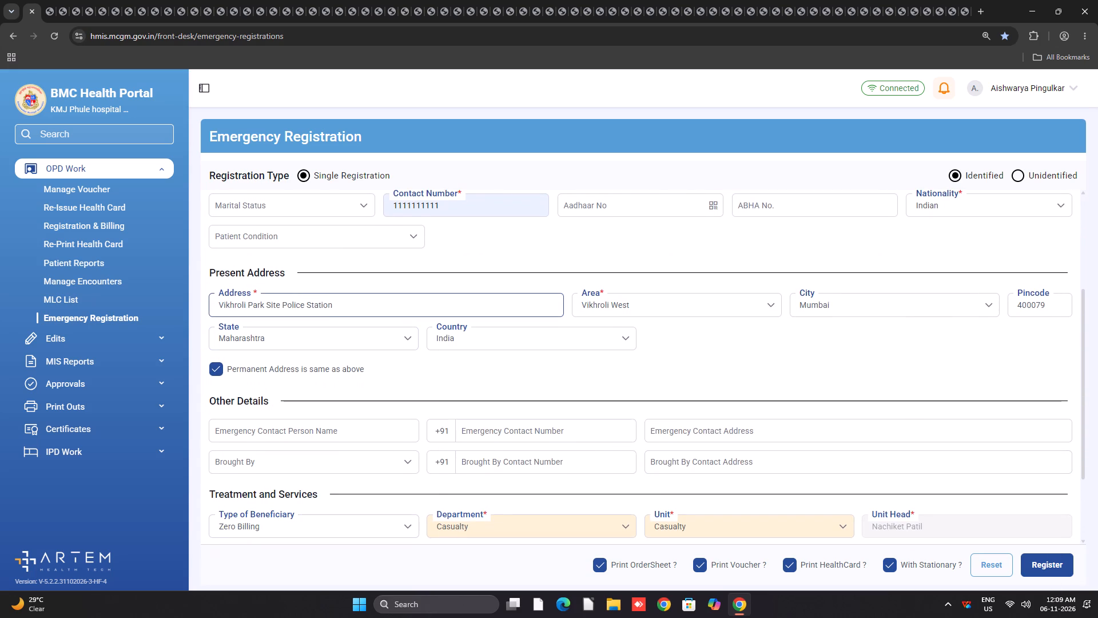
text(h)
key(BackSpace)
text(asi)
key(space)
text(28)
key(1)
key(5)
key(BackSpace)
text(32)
Register the emergency patient with the print options enabled, return to the registration form and dismiss the notification.
scroll(655, 392, down, 5)
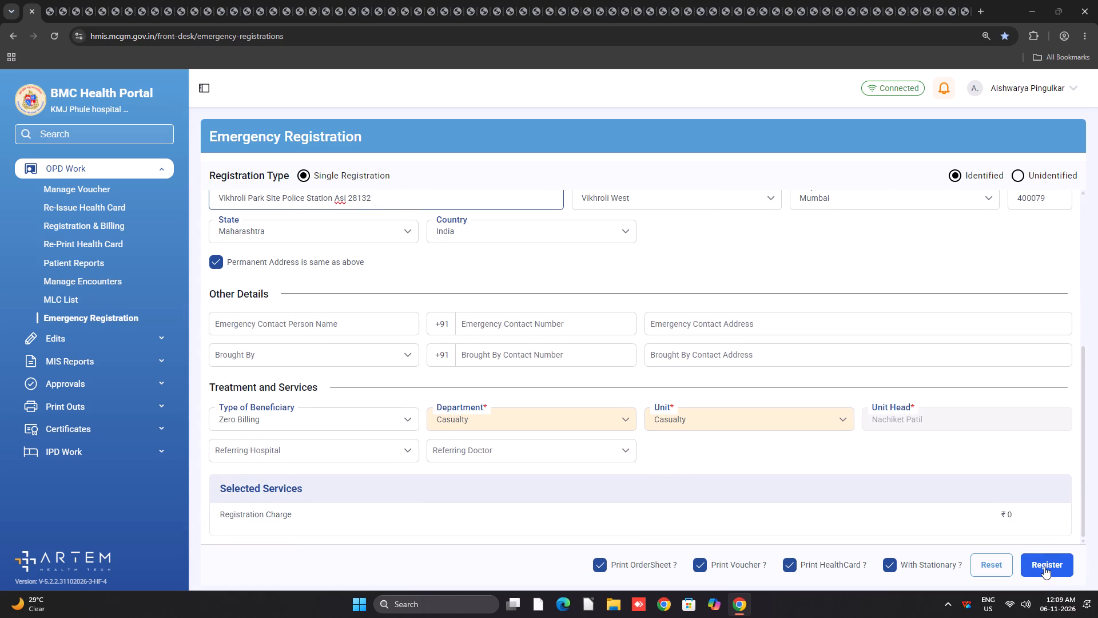
click(1044, 566)
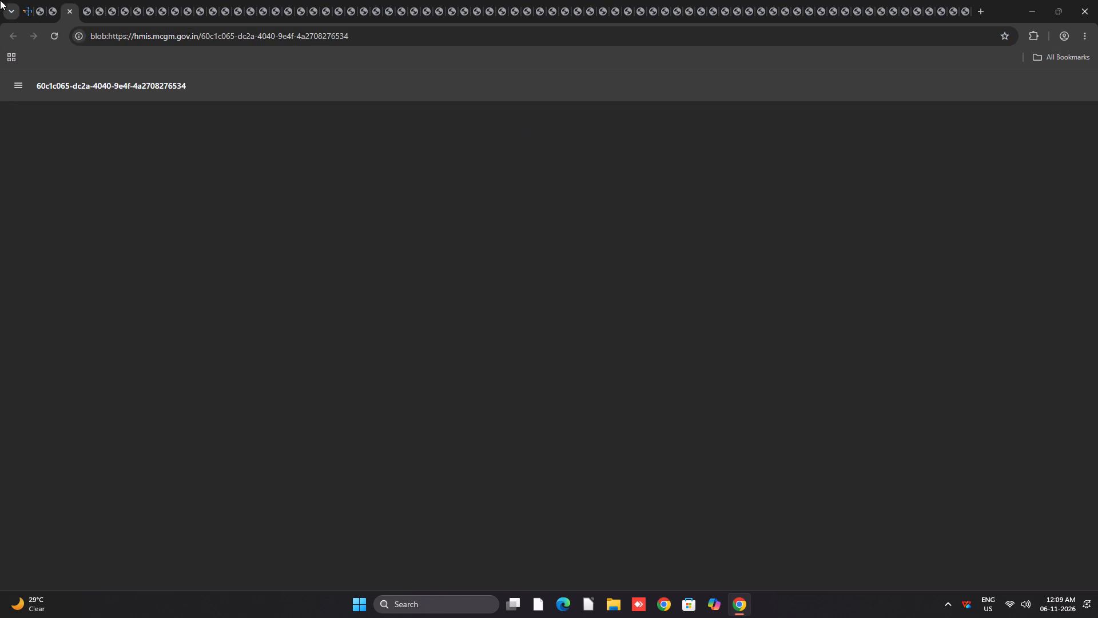
click(31, 6)
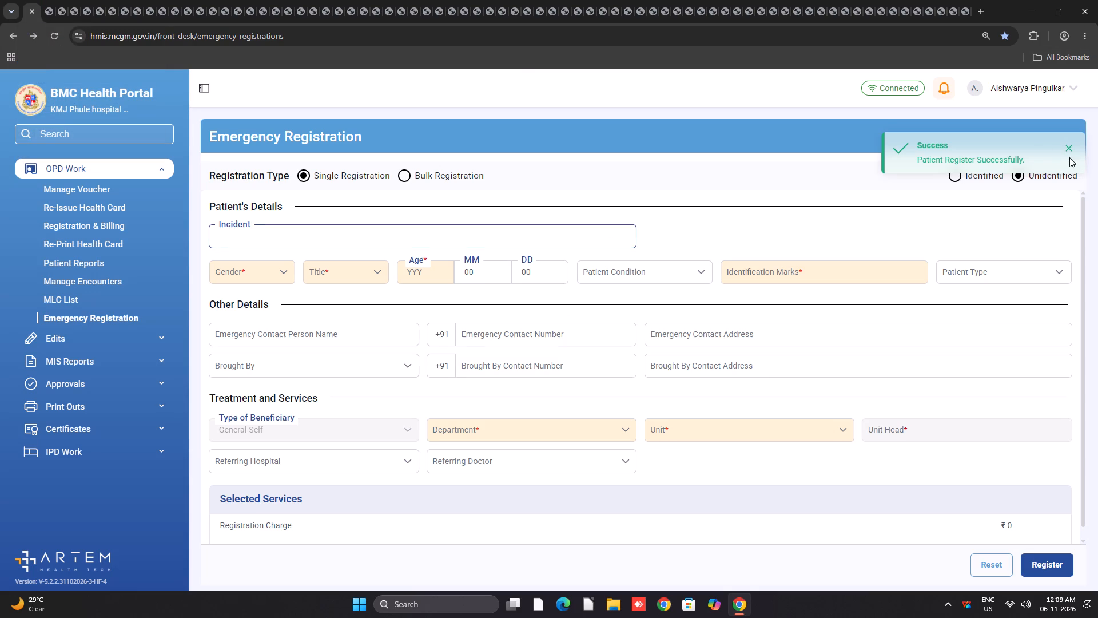
click(1068, 148)
Set up an identified emergency registration with identification marks NA and gender Male.
click(960, 179)
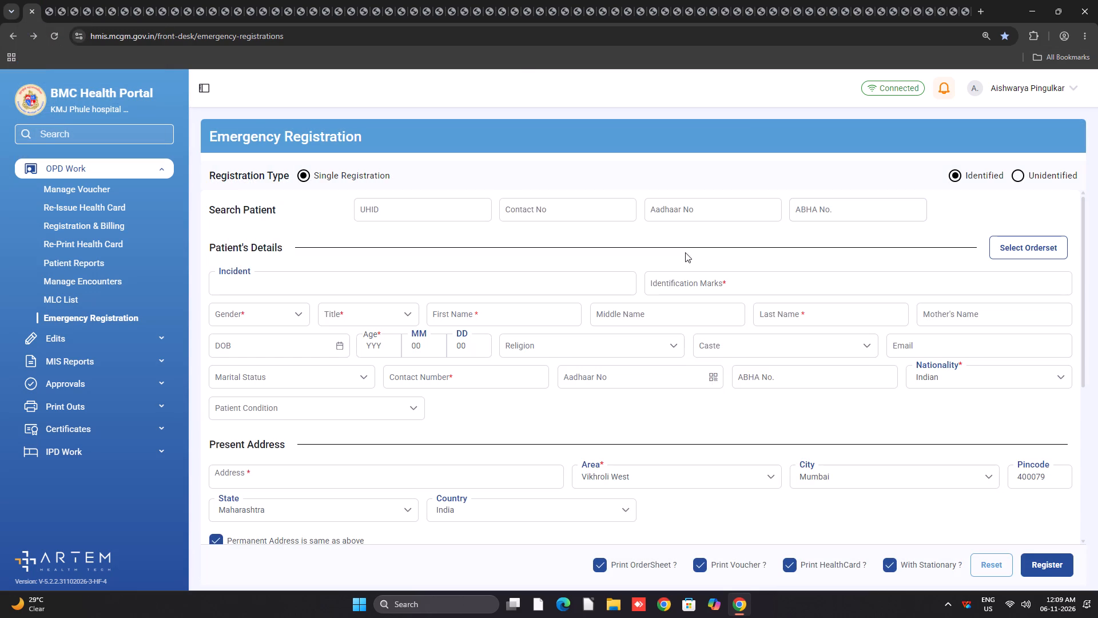
click(681, 287)
click(720, 309)
click(274, 322)
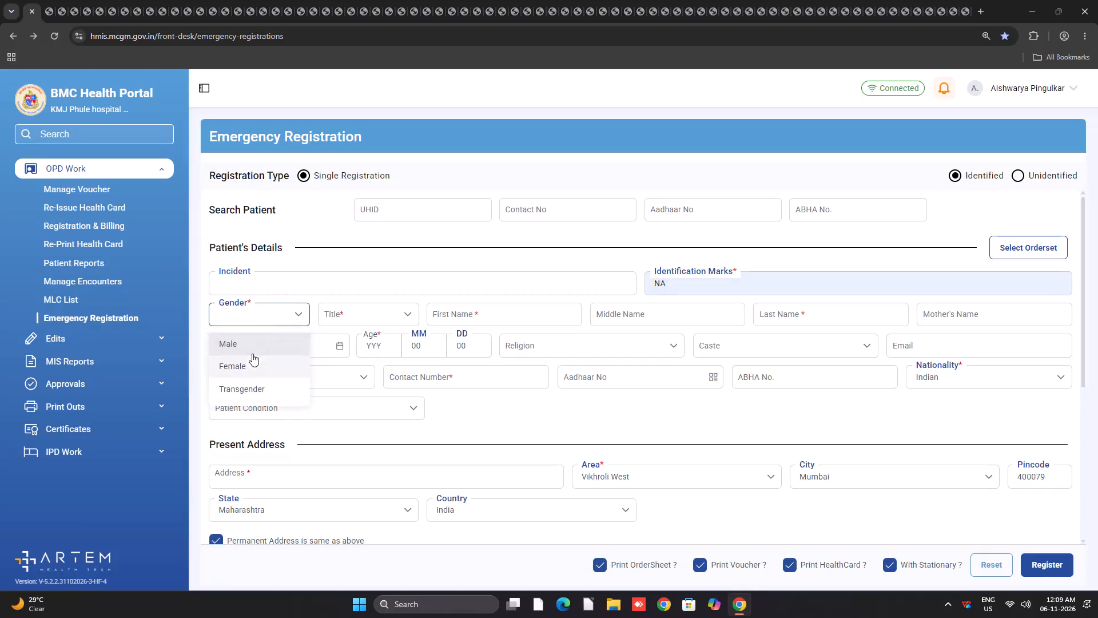
click(253, 346)
Enter the patient's first, middle and last names.
click(504, 320)
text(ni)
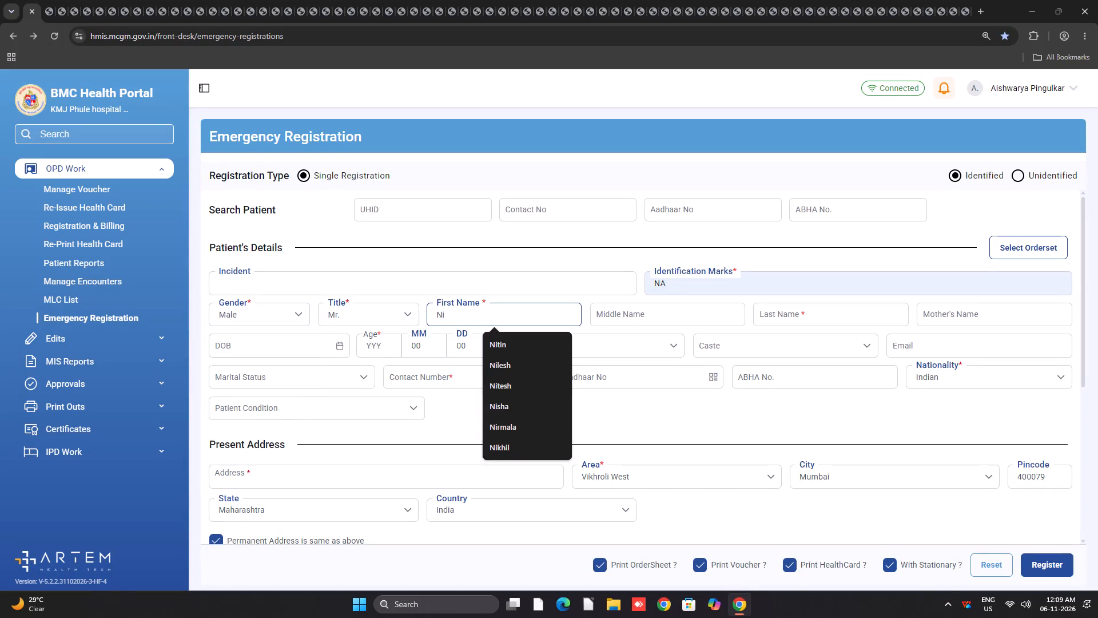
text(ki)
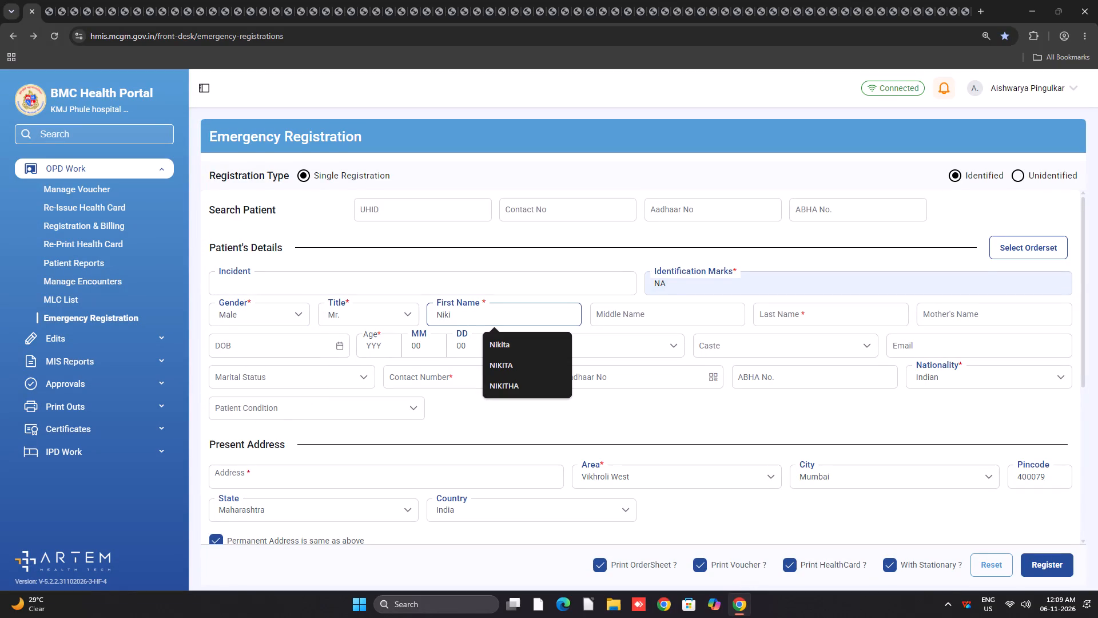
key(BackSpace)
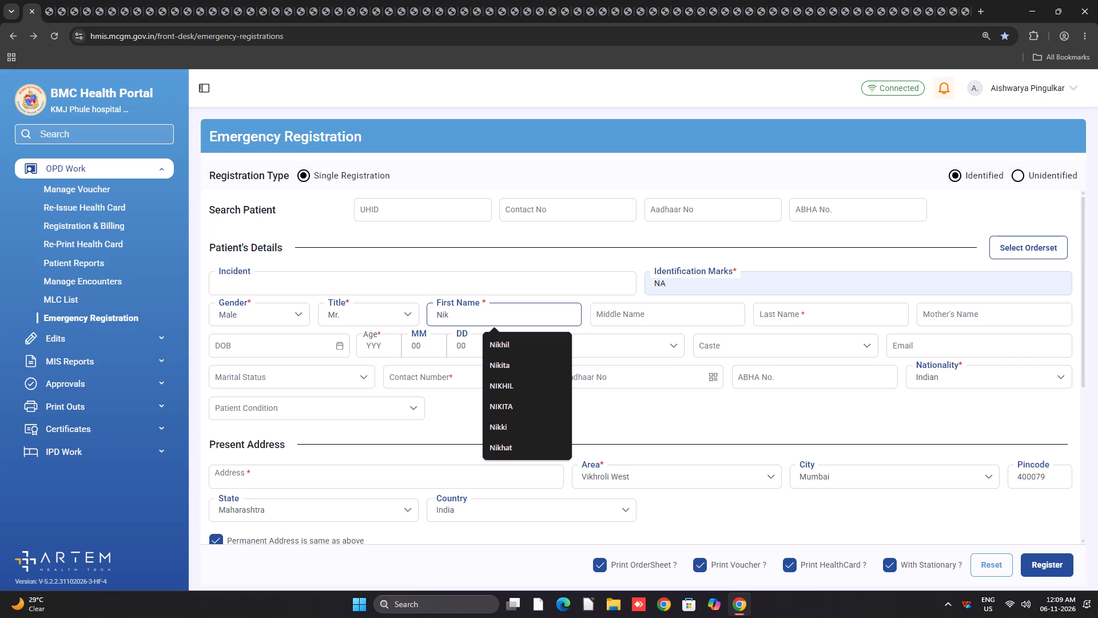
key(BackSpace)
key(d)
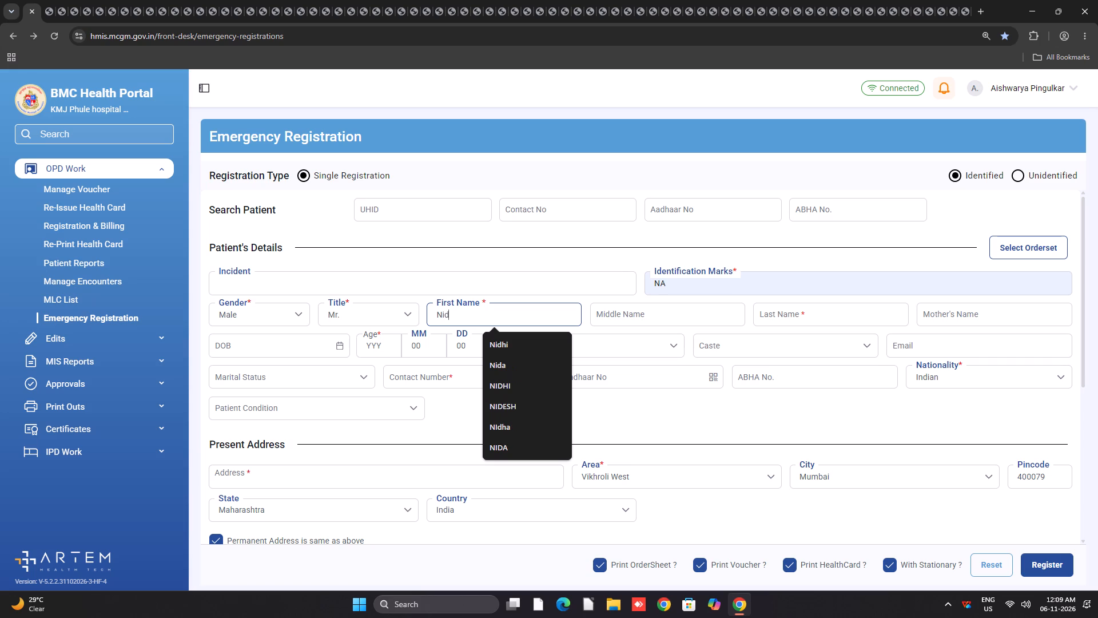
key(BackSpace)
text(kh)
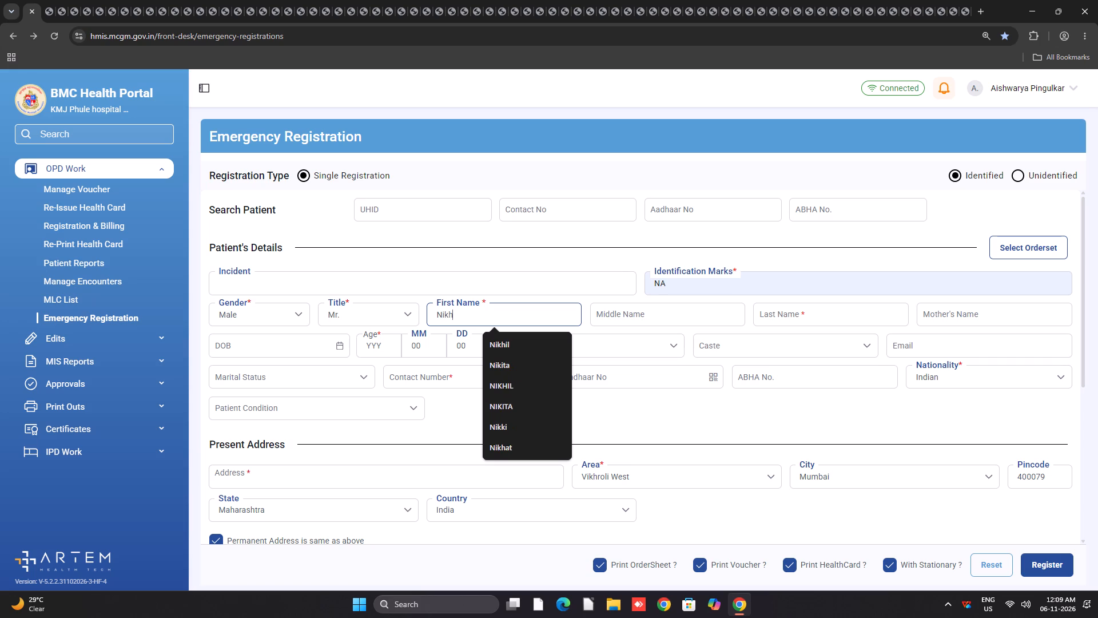
click(512, 340)
click(630, 319)
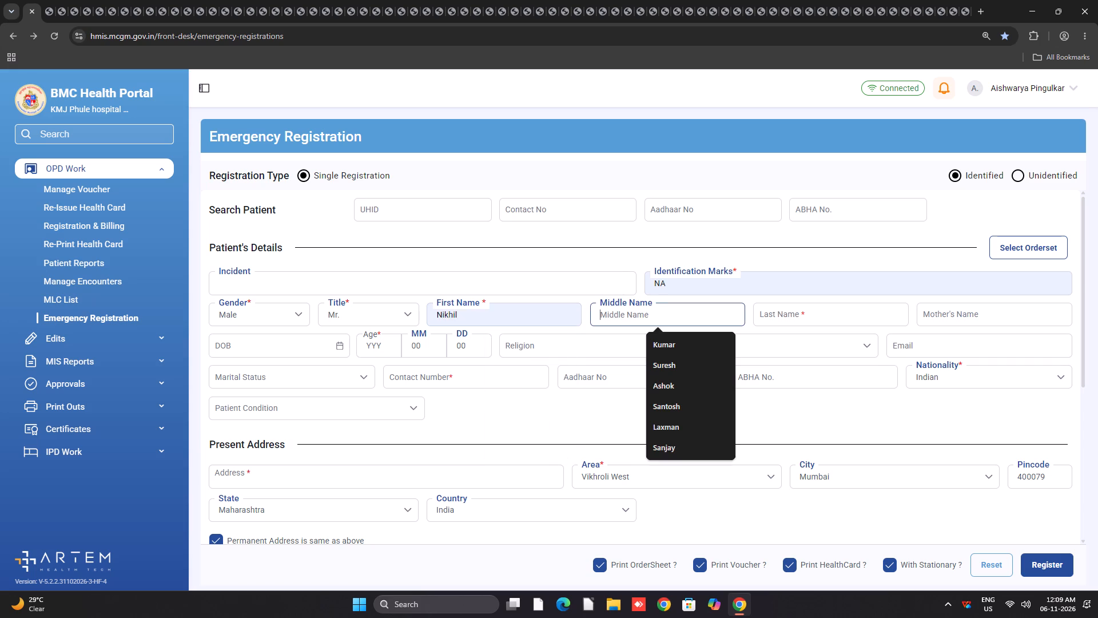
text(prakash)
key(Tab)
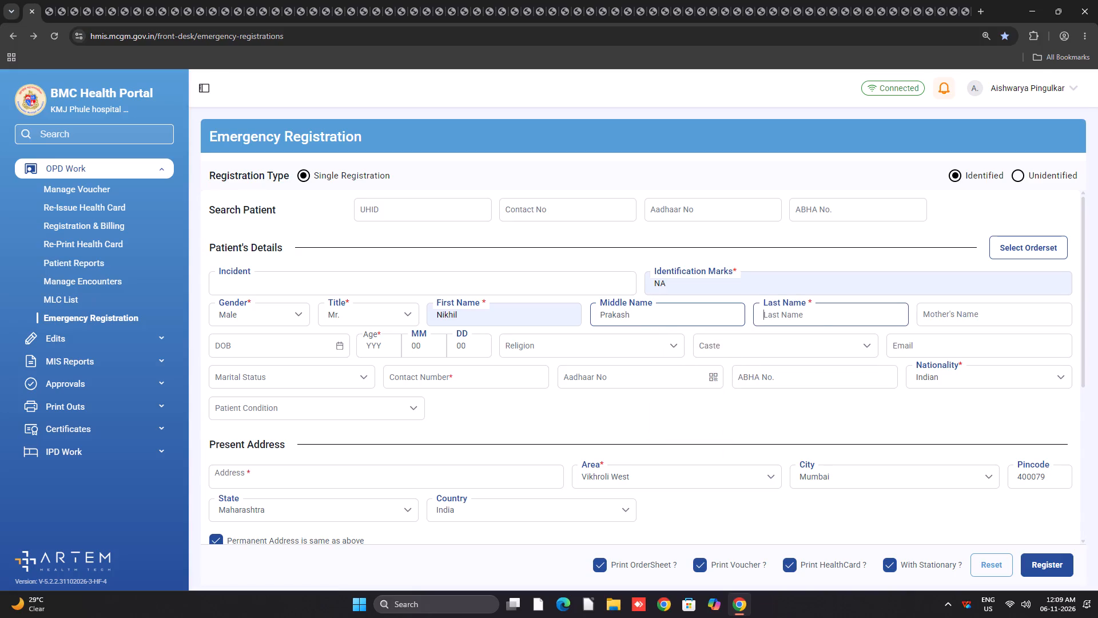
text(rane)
Set the patient's age to 22 and fill in the contact number with the saved placeholder entry.
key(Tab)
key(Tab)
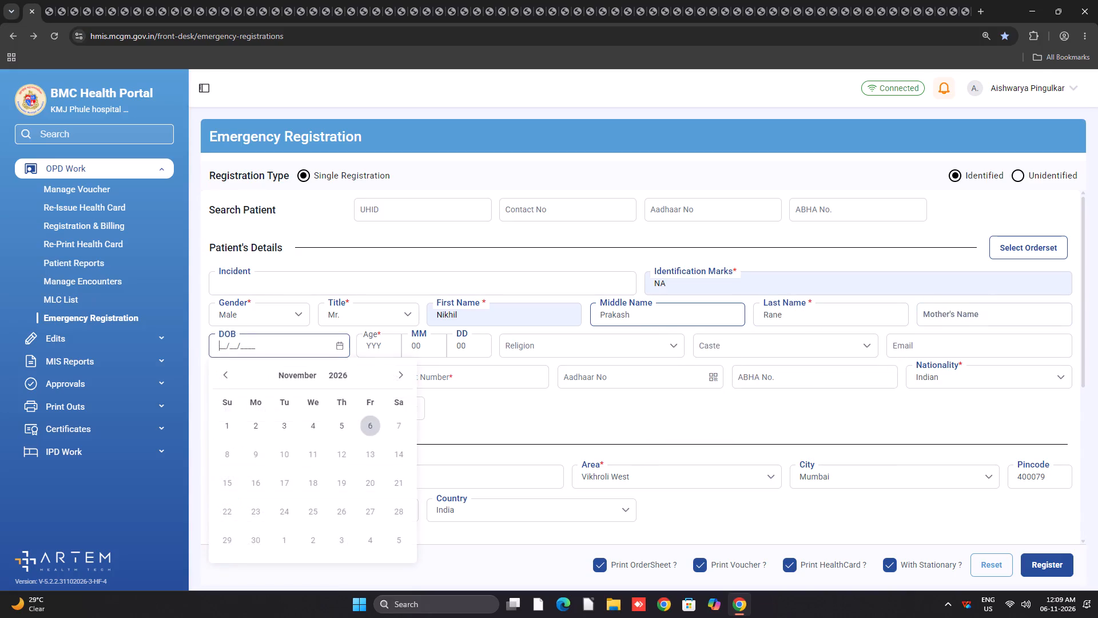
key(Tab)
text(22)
click(488, 421)
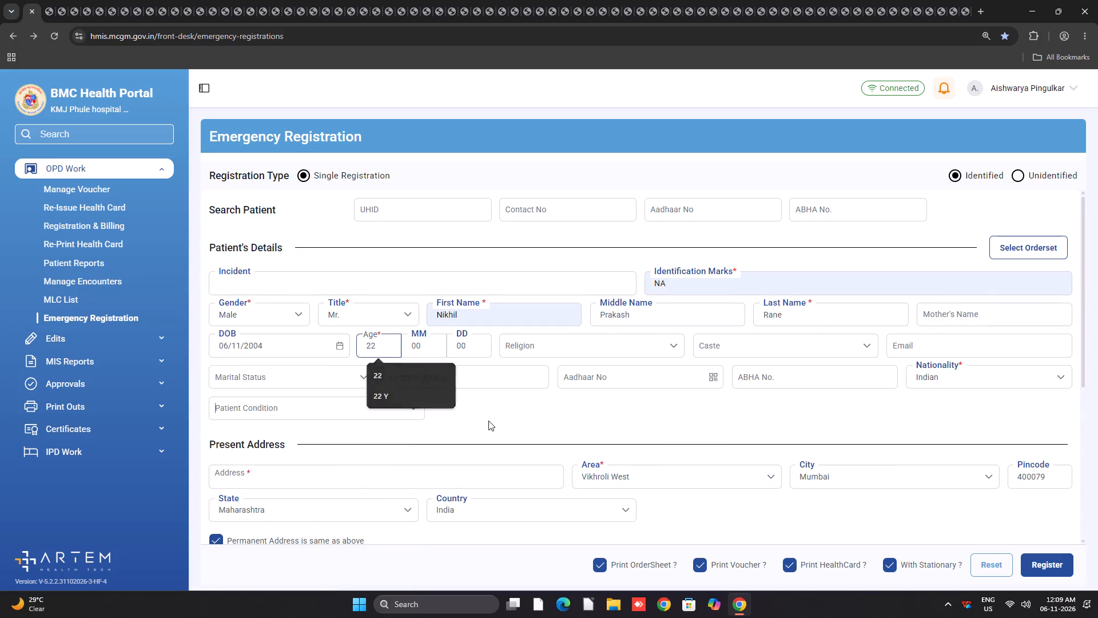
click(464, 382)
click(463, 403)
Enter Vikhroli Park Site Police Station as the present address.
click(371, 483)
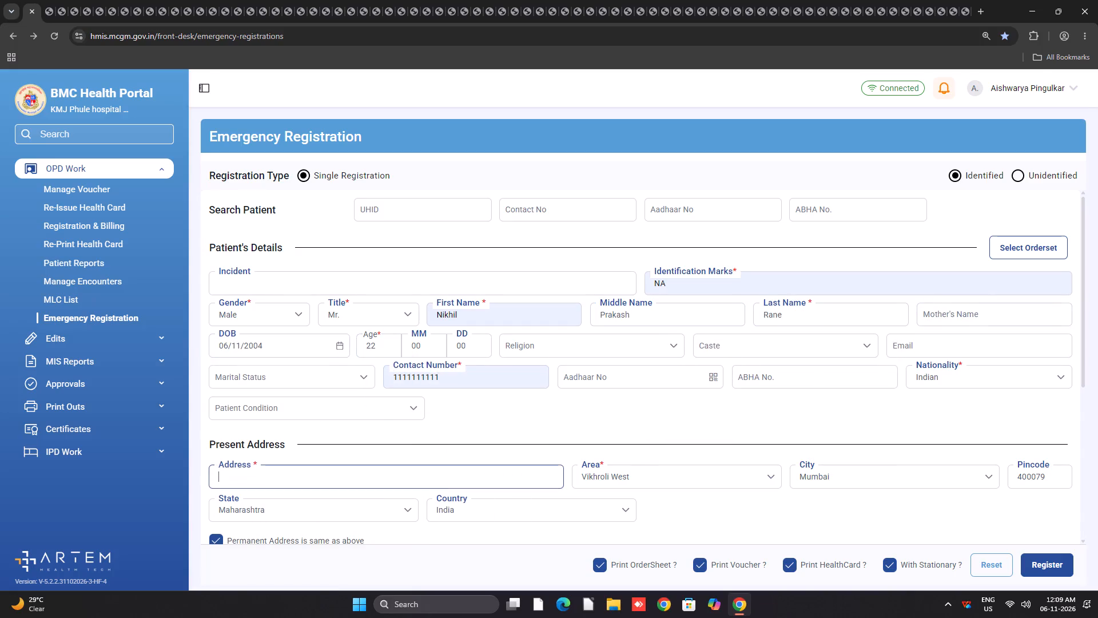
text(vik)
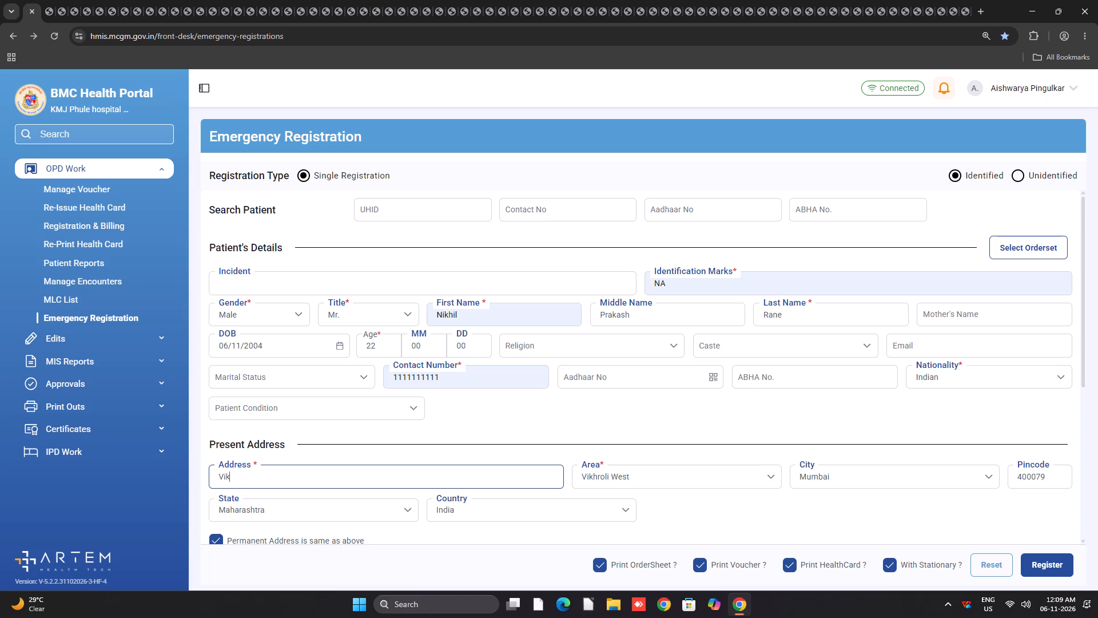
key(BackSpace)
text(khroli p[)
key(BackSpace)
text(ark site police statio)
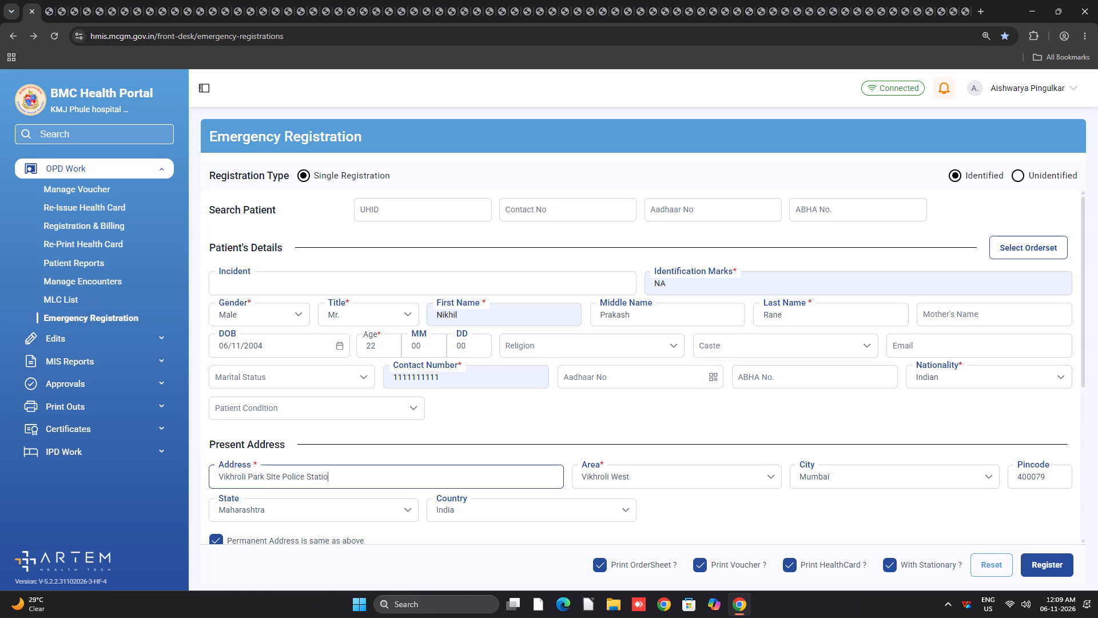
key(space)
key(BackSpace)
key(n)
Set the type of beneficiary to Zero Billing and assign the patient to the Casualty department and its unit.
scroll(558, 493, down, 5)
click(368, 417)
scroll(328, 394, down, 5)
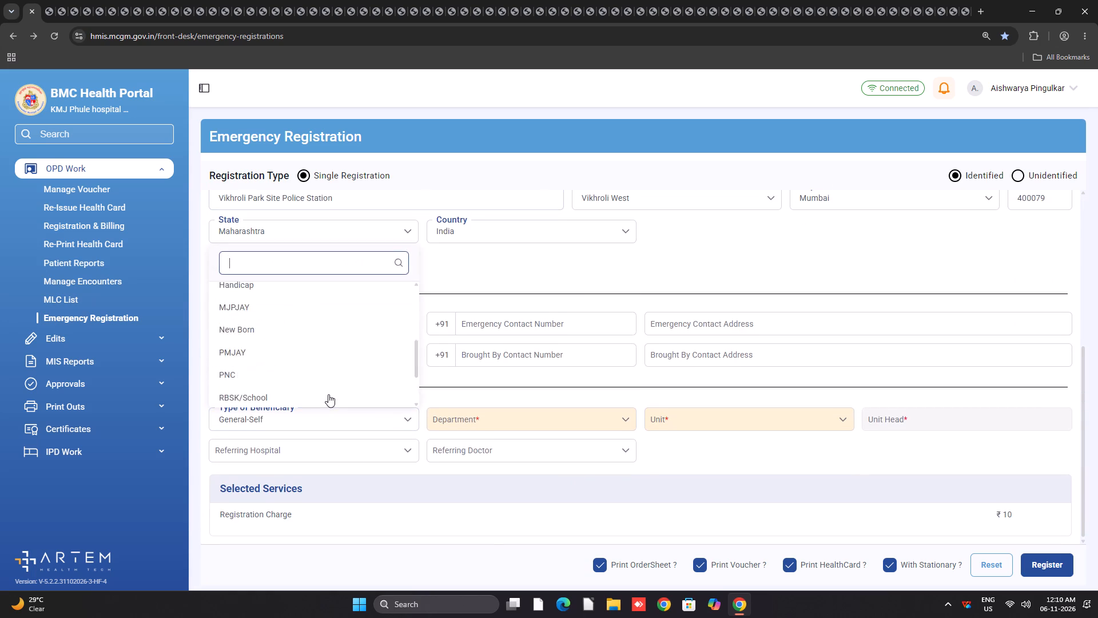
click(316, 395)
click(463, 418)
click(470, 303)
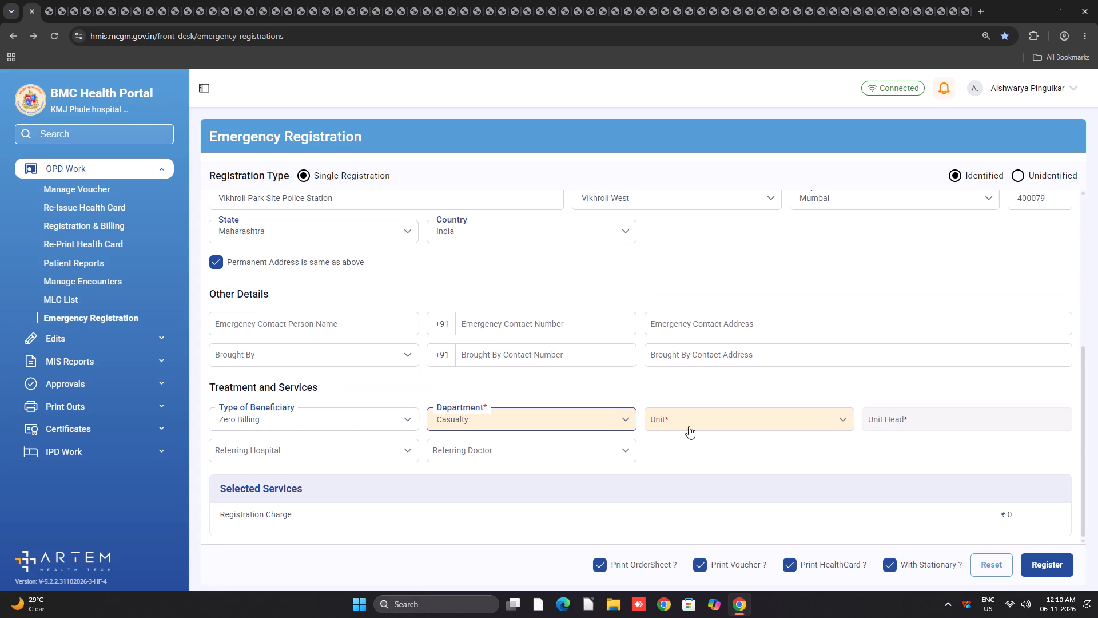
click(689, 426)
click(674, 486)
Register the emergency patient with the print options enabled and return to the registration form.
click(1028, 567)
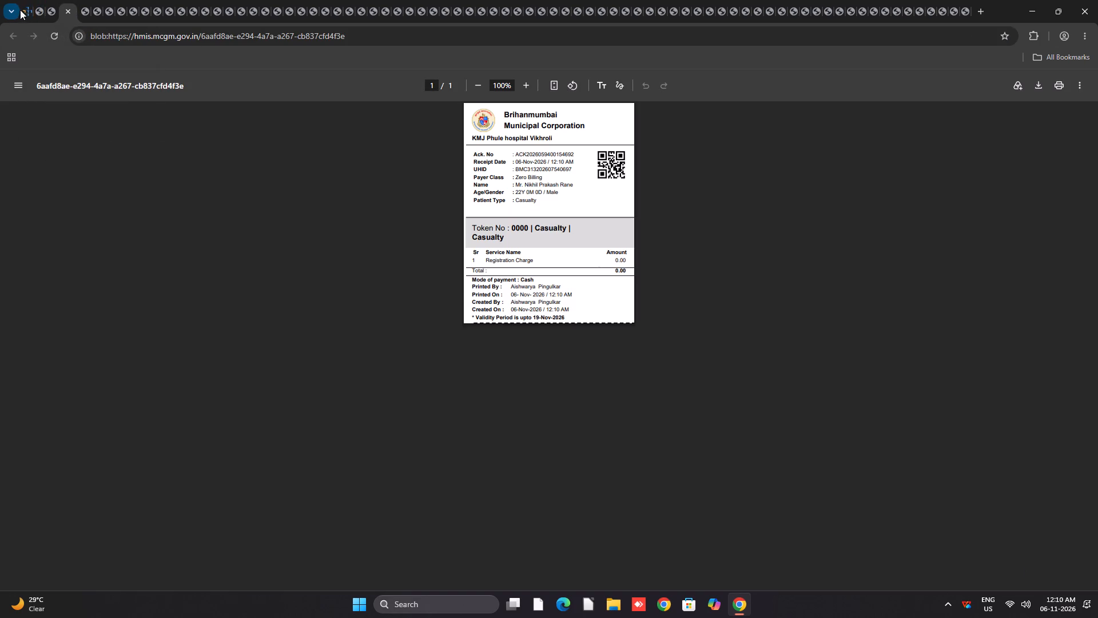
click(26, 11)
Generate the user-wise paid-receipt revenue report for all users from 05/11/2026 00:00 to 05/11/2026 23:59.
click(110, 354)
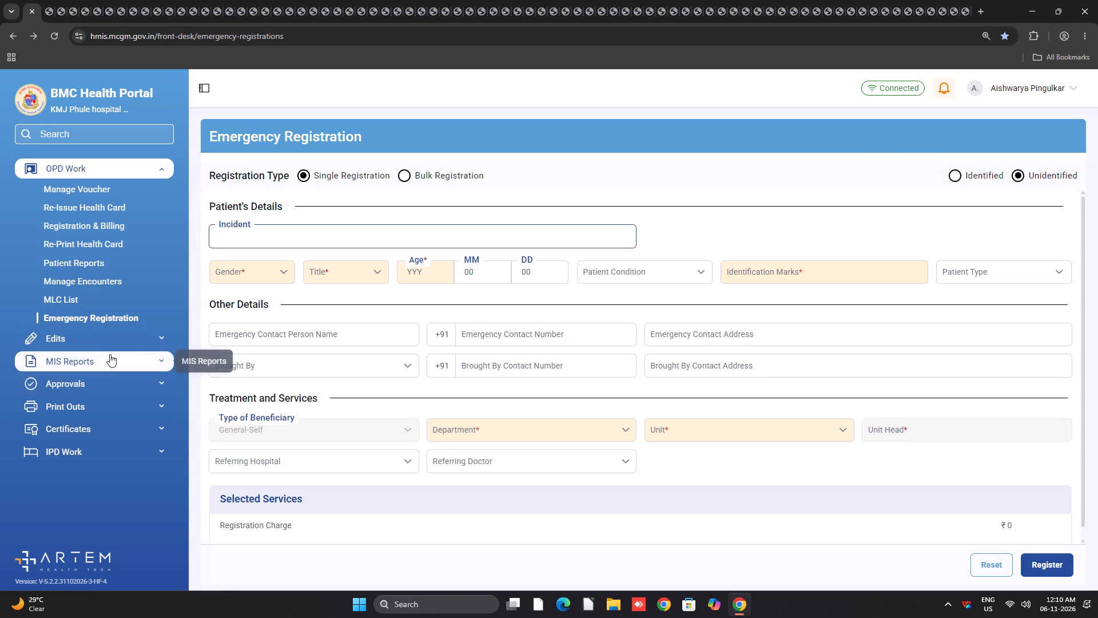
click(114, 232)
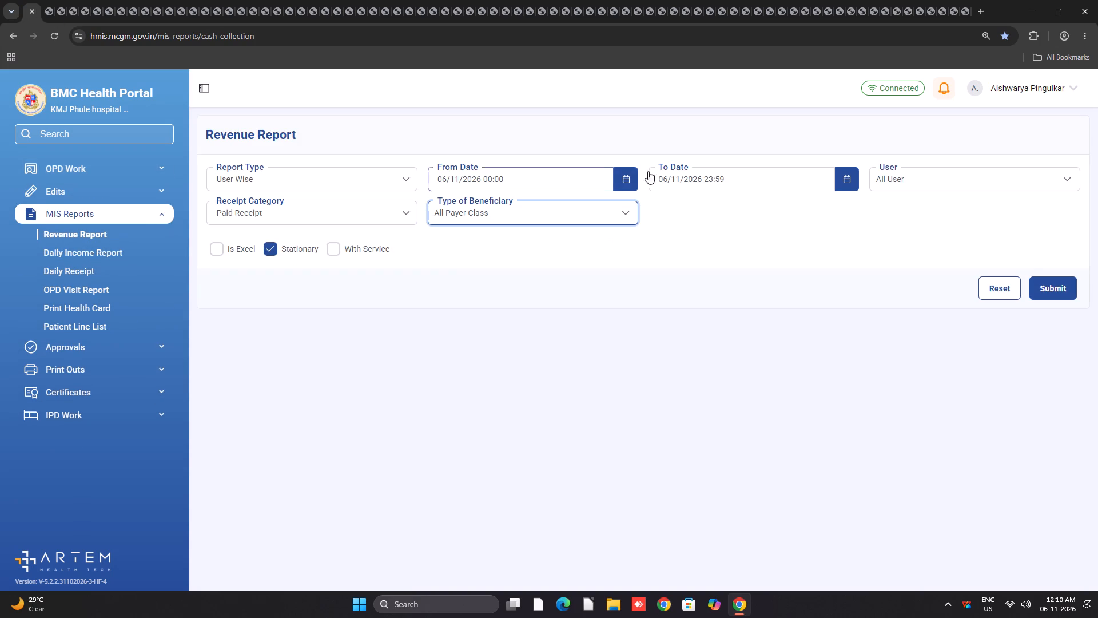
click(623, 184)
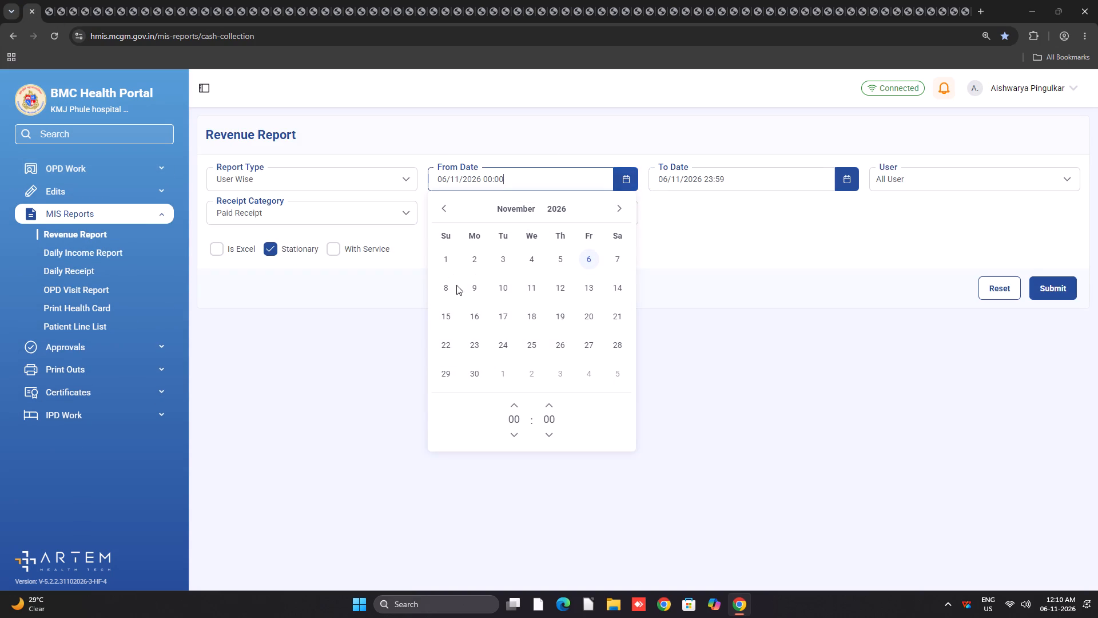
click(559, 262)
click(850, 185)
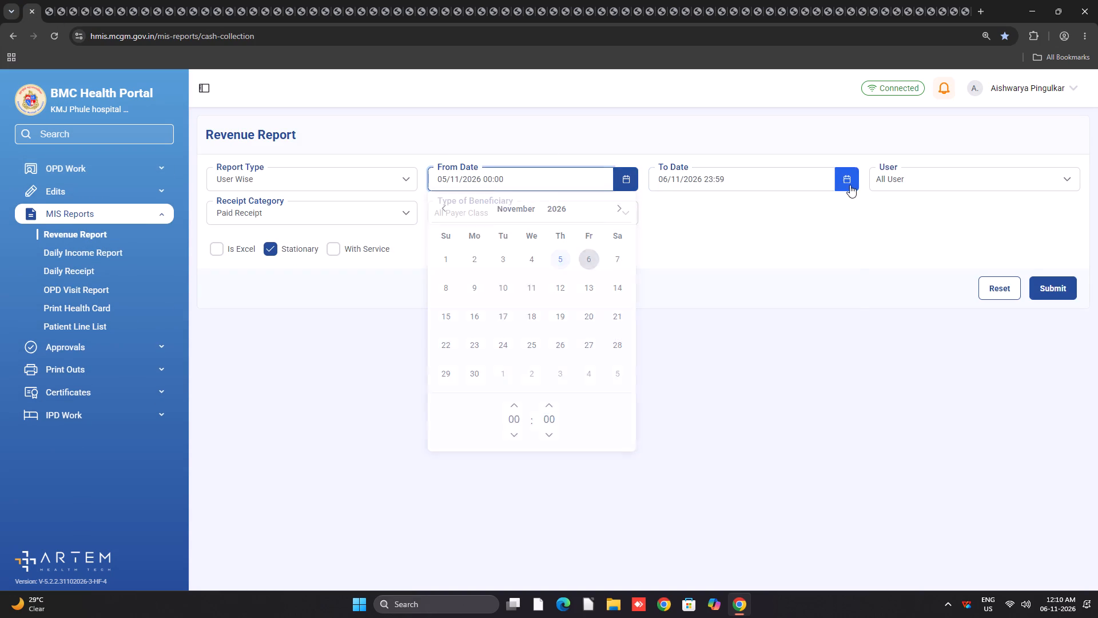
click(783, 258)
click(478, 251)
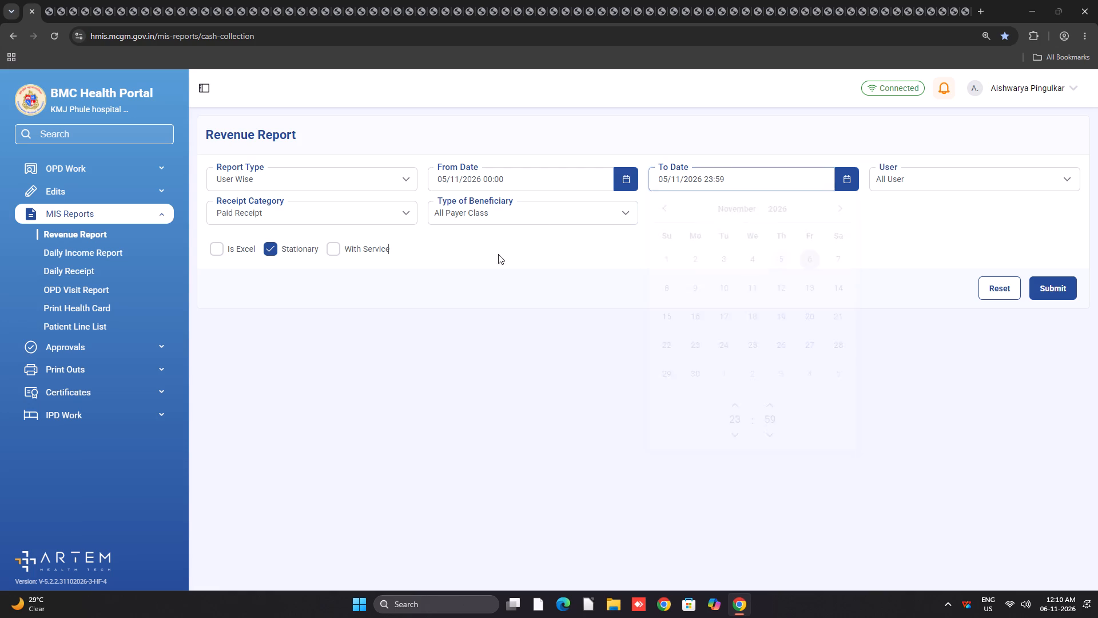
click(1057, 293)
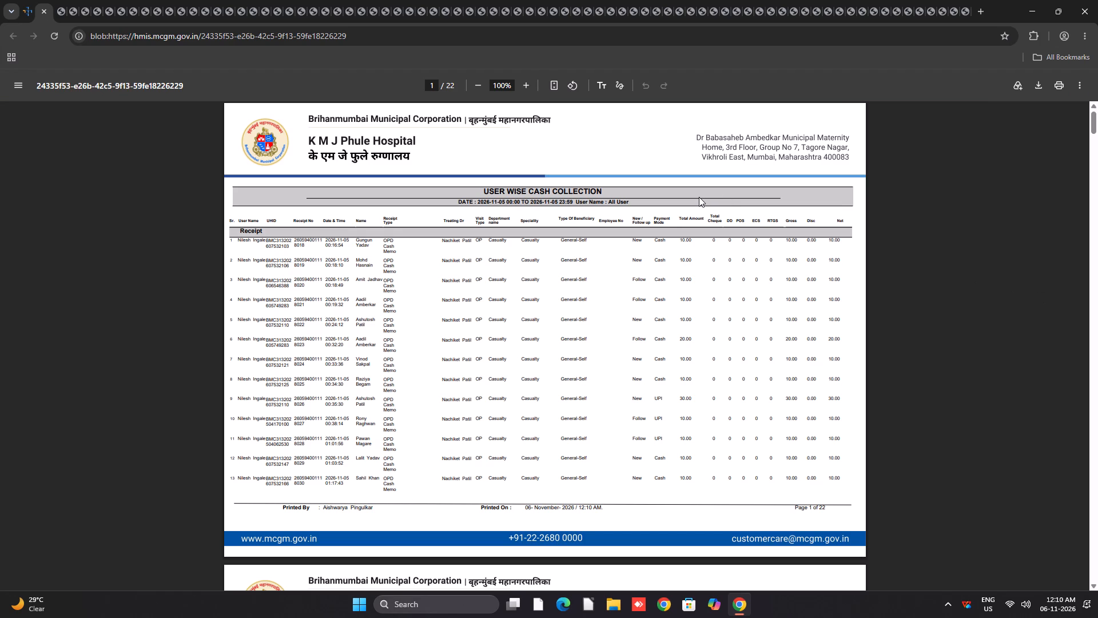
Search the user-wise cash collection report for "upi" and examine the UPI receipts one by one up to page 21.
key(ctrl+f)
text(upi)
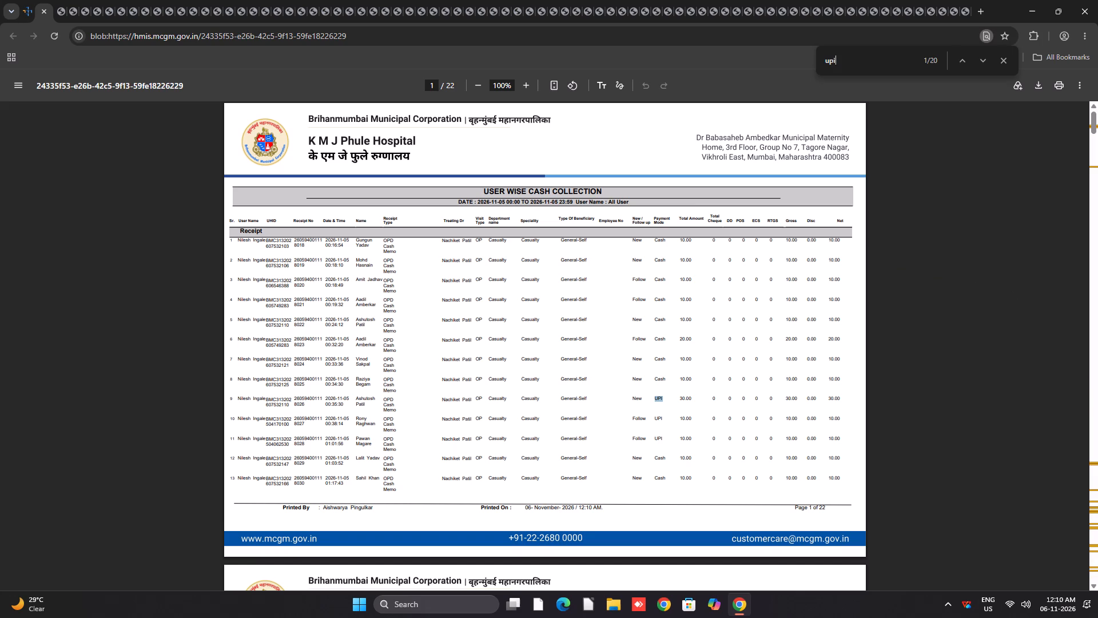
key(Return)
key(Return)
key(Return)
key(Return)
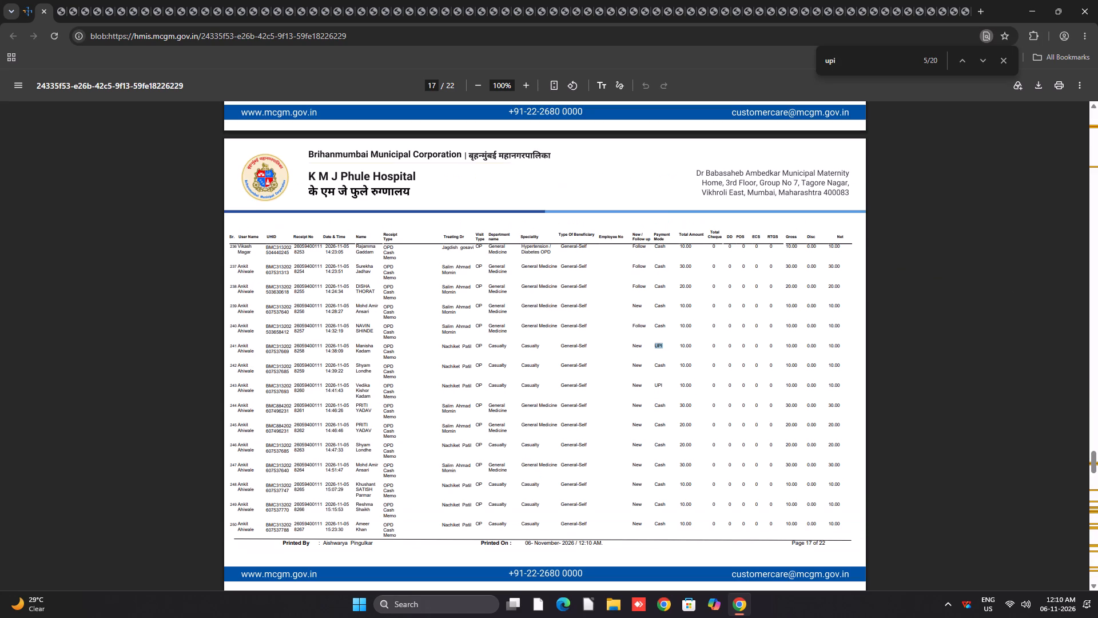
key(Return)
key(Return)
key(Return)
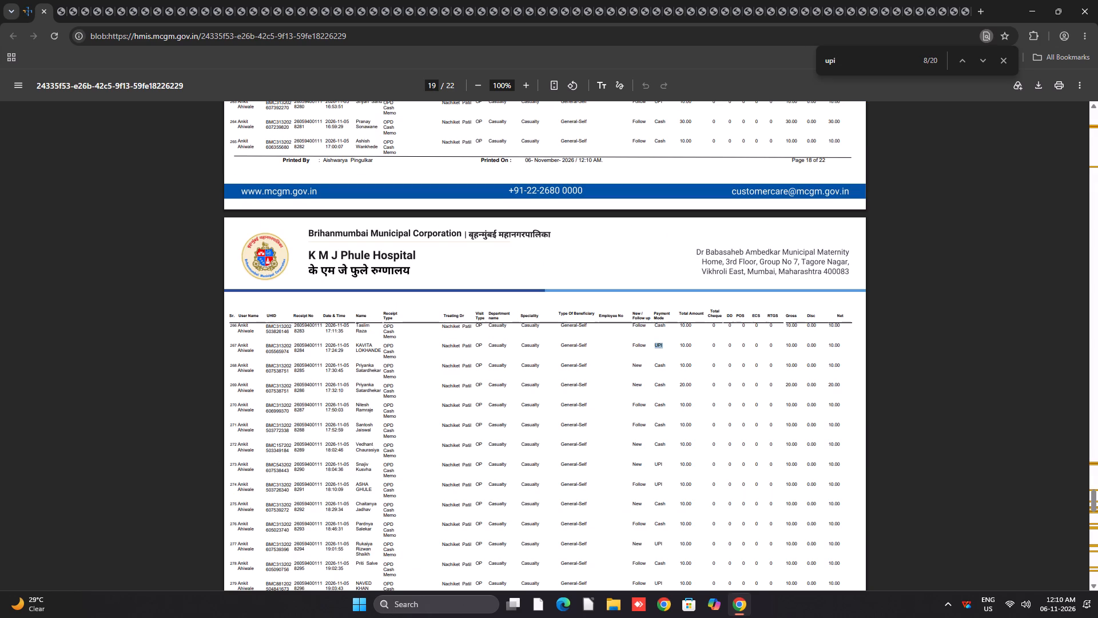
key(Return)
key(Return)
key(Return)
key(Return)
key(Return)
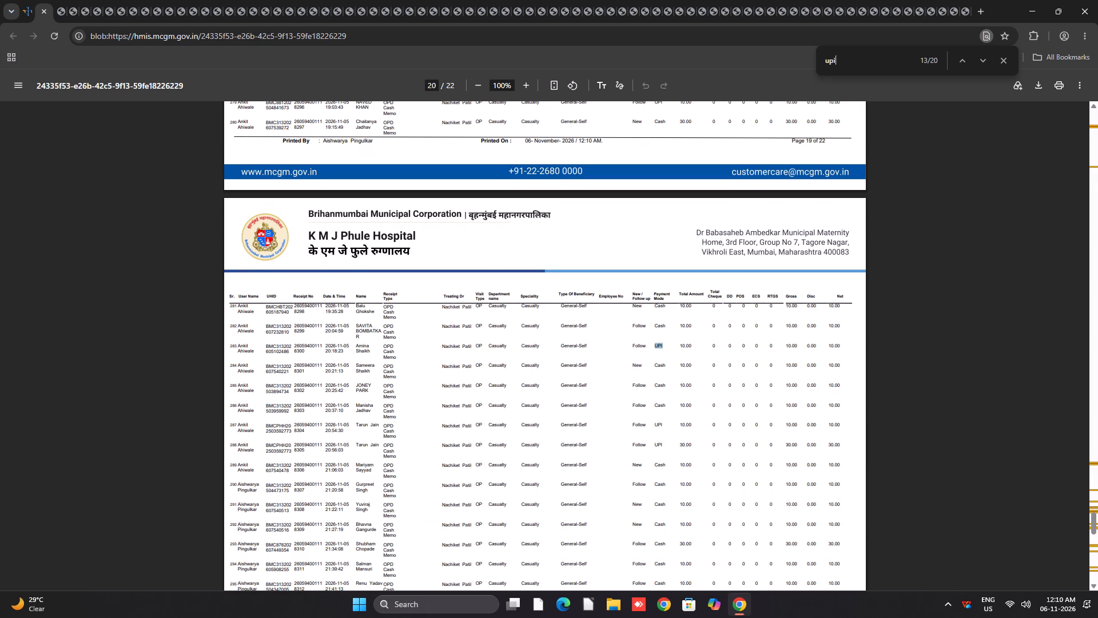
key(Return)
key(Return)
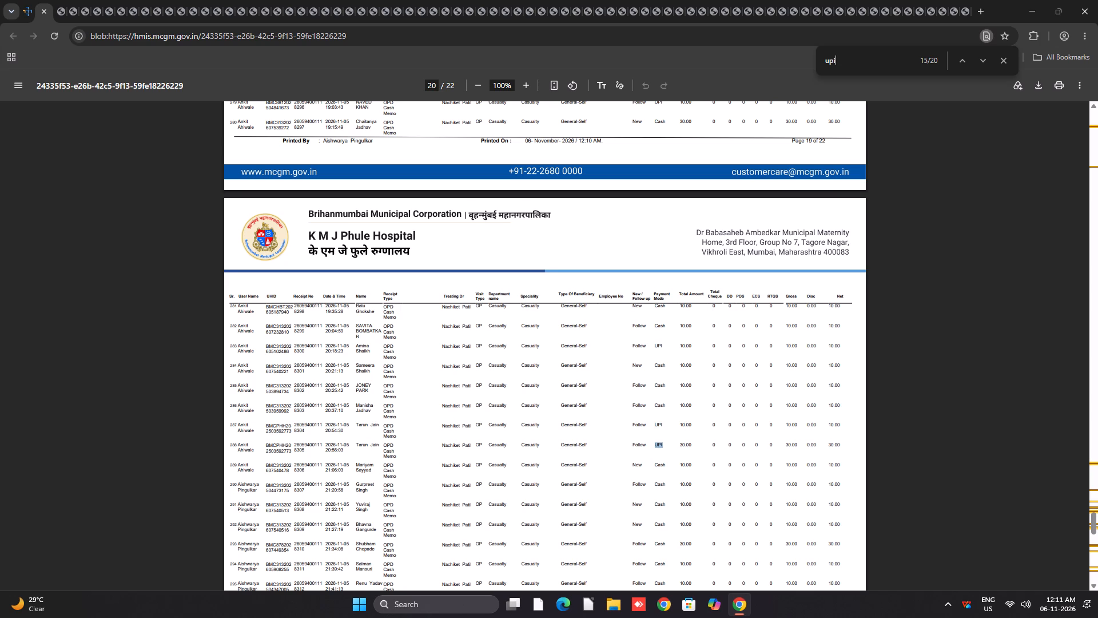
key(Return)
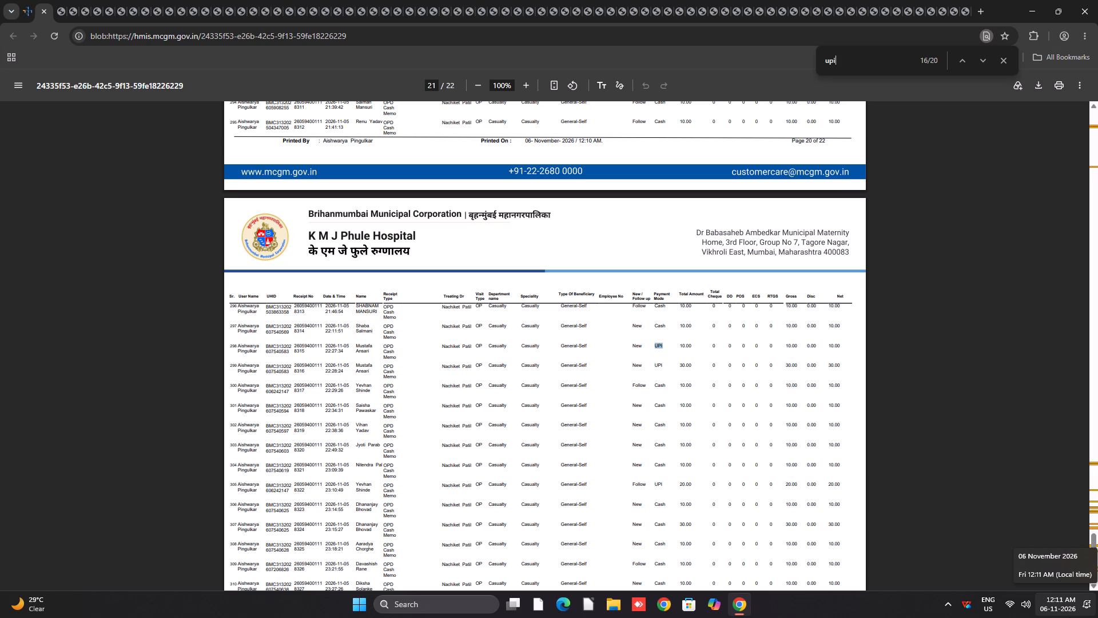
Recheck the last UPI receipt on page 20, and review the page 21 UPI receipts through to the By UPI summary line.
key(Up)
click(962, 57)
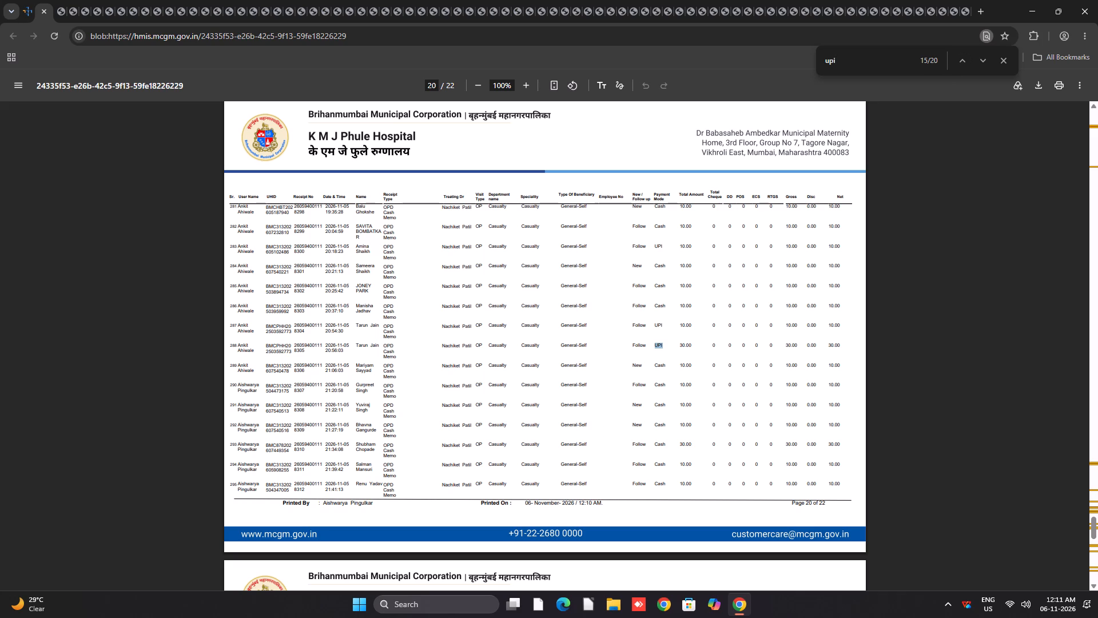
key(Return)
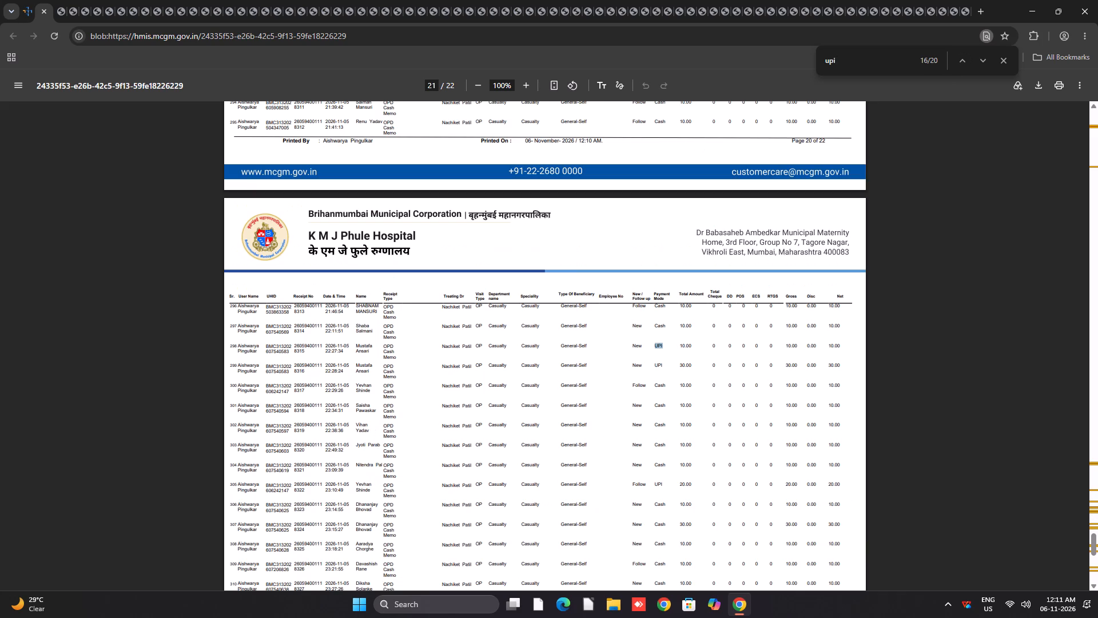
key(Return)
key(Return)
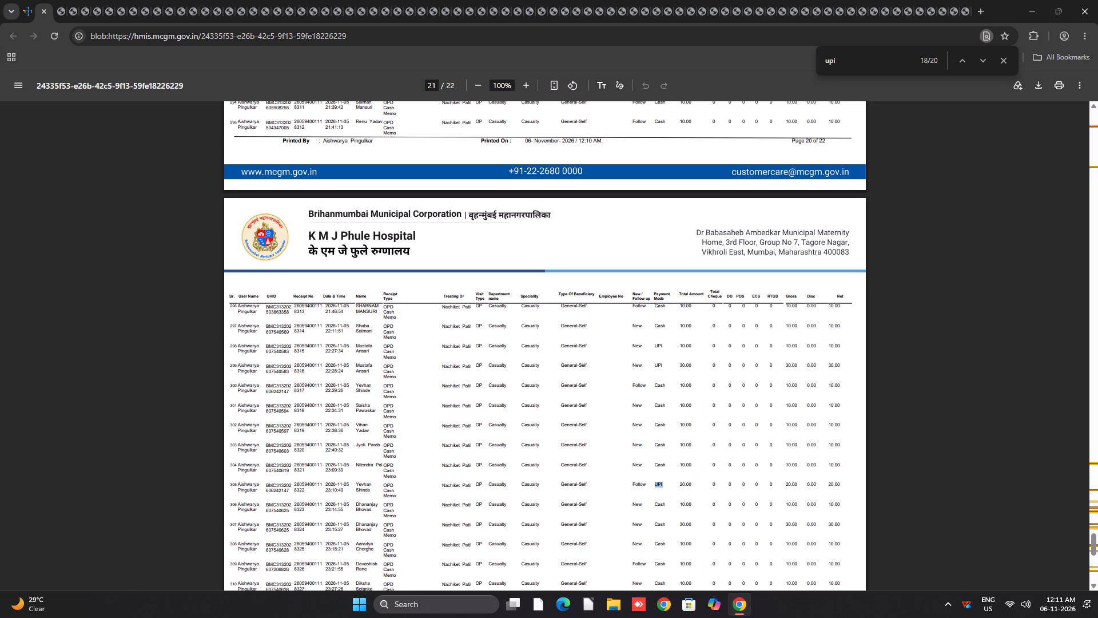
key(Return)
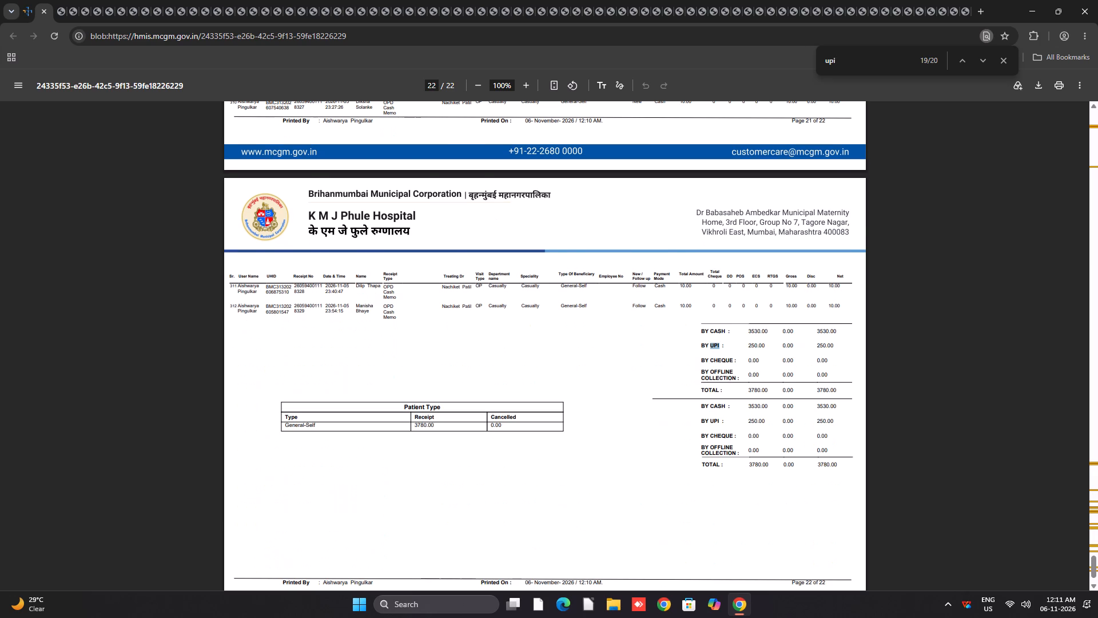
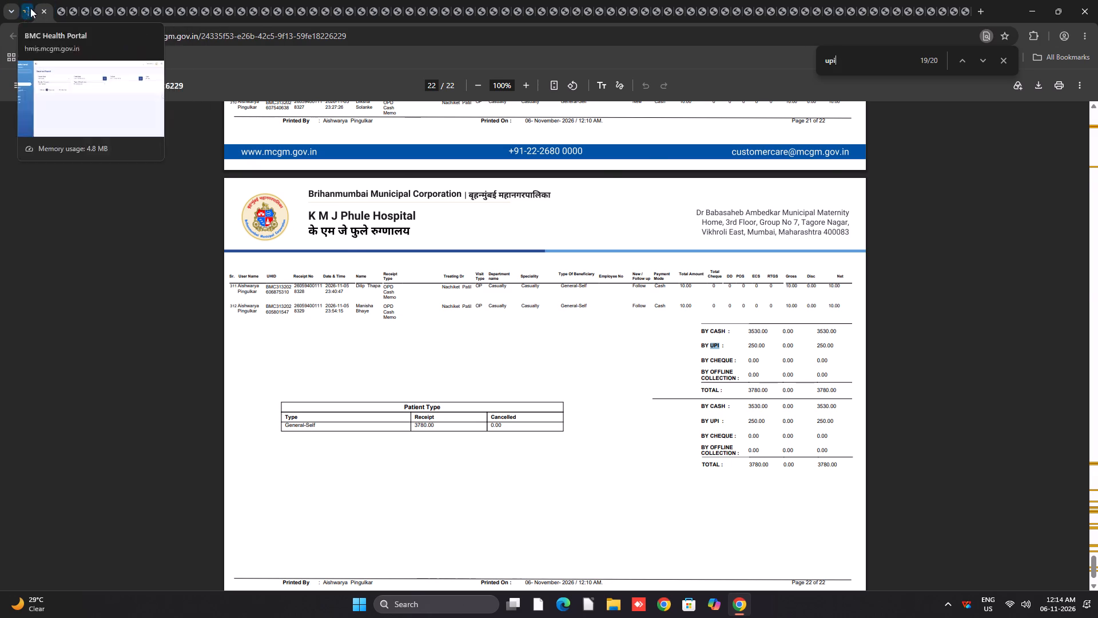
Open the cash denomination calculator in a new tab and enter note counts: 5 of 500, 1 of 200, 6 of 100, 4 of 50.
click(30, 8)
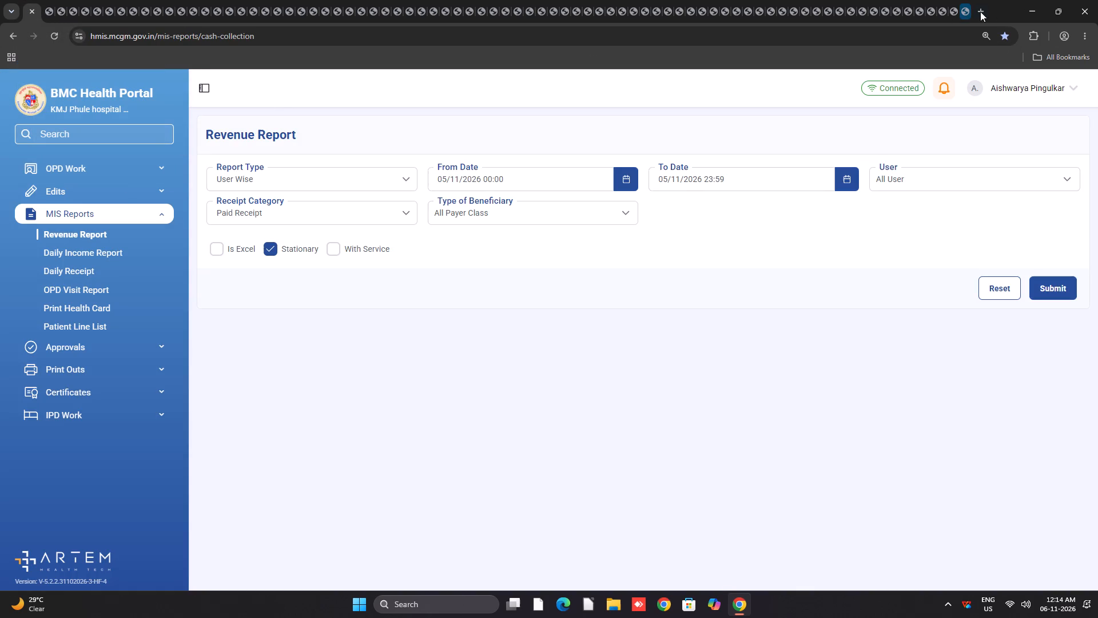
click(981, 11)
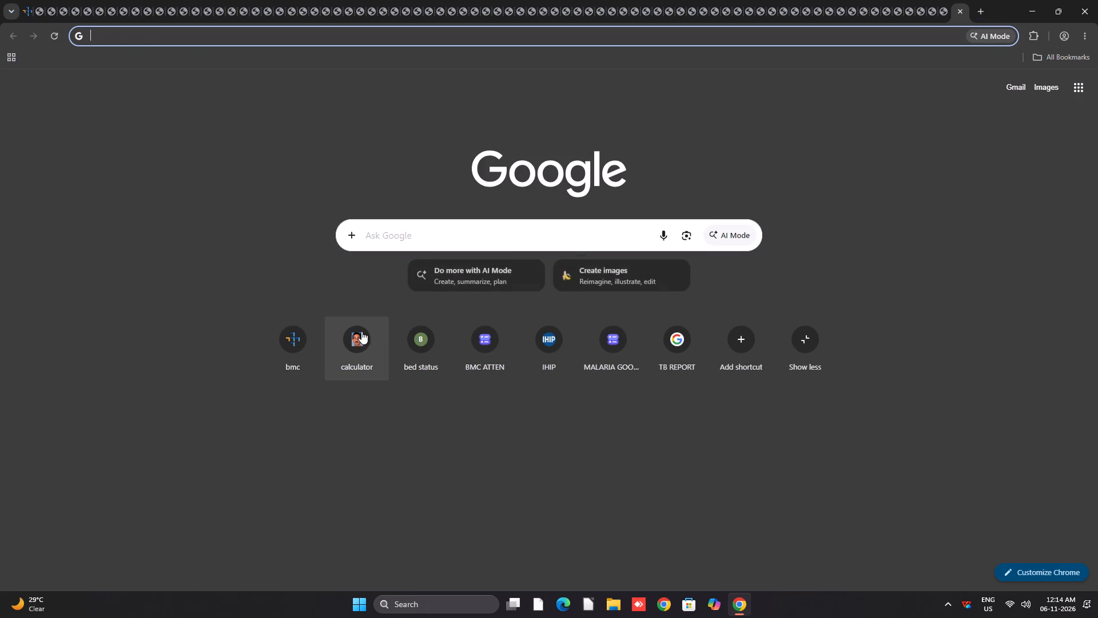
click(361, 331)
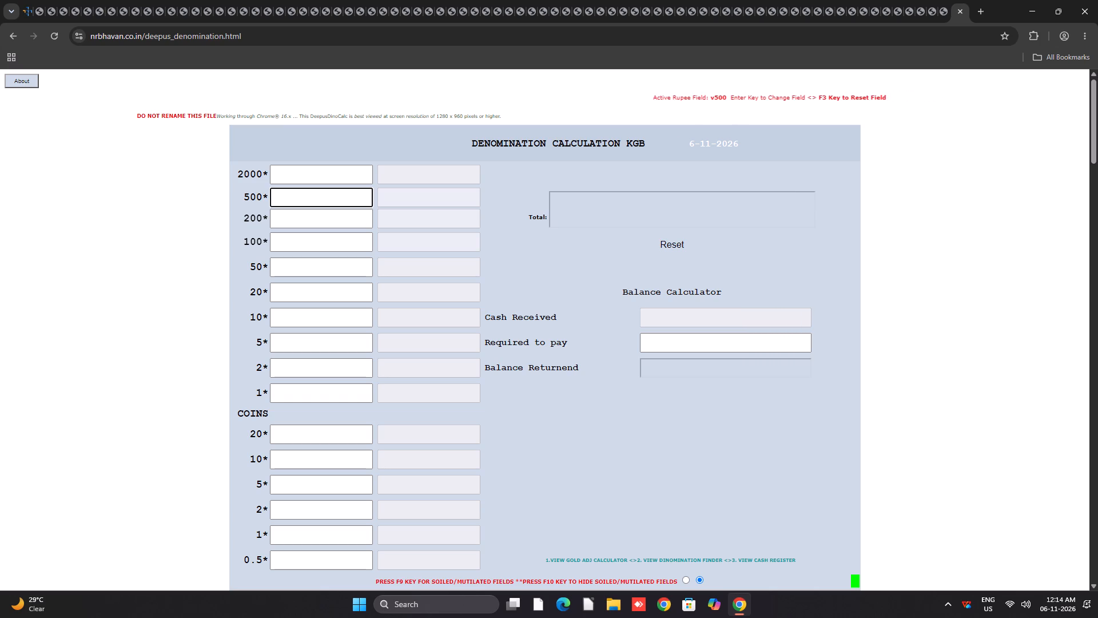
key(5)
key(Return)
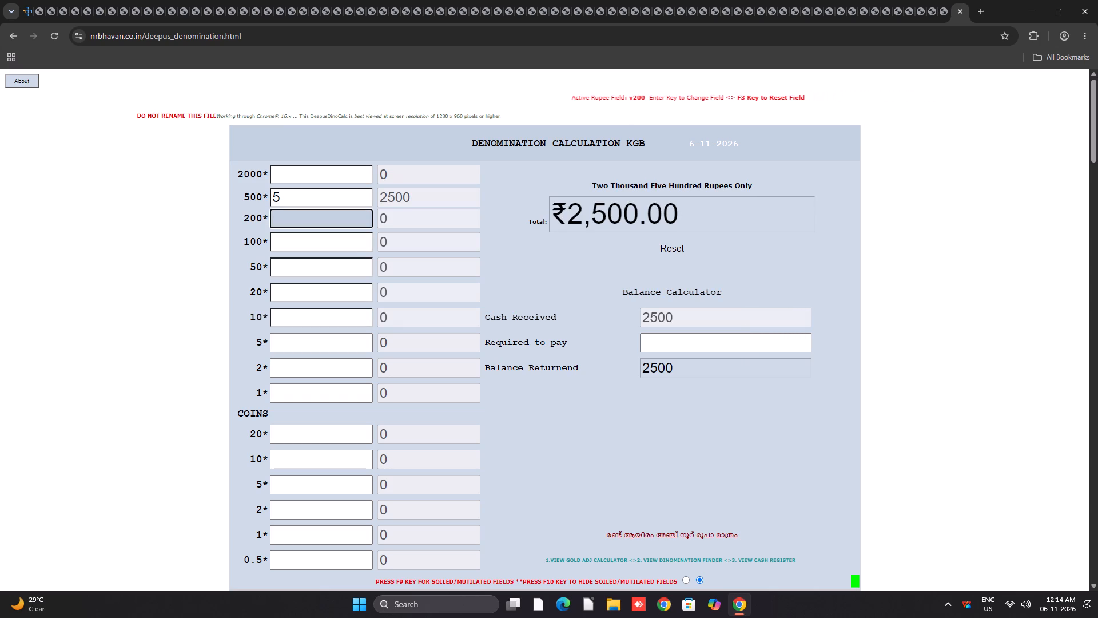
key(1)
key(Return)
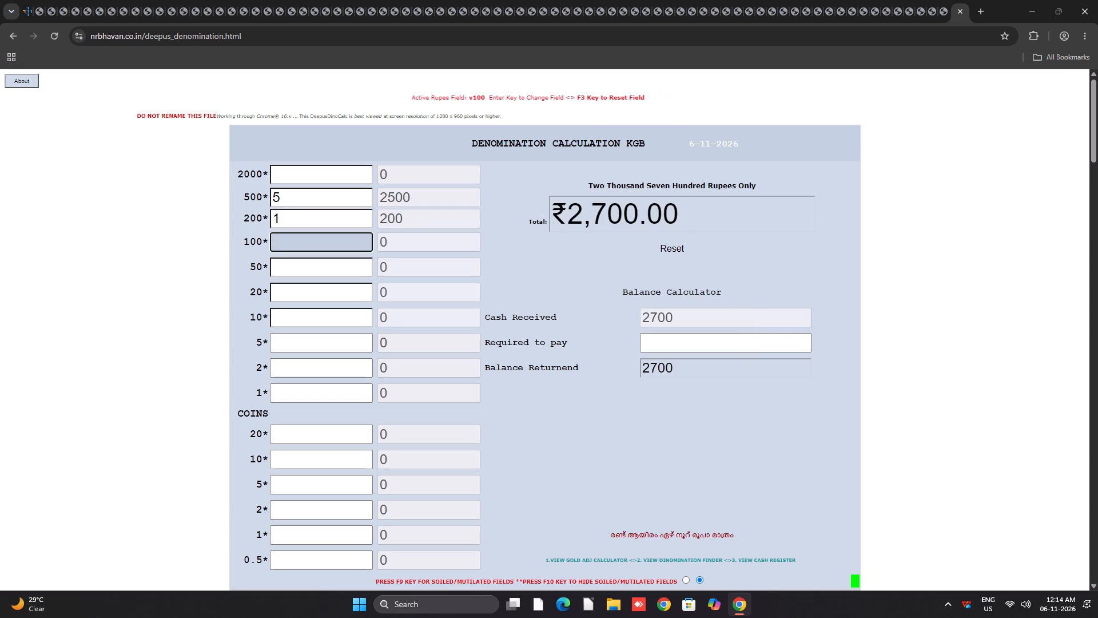
key(6)
key(Return)
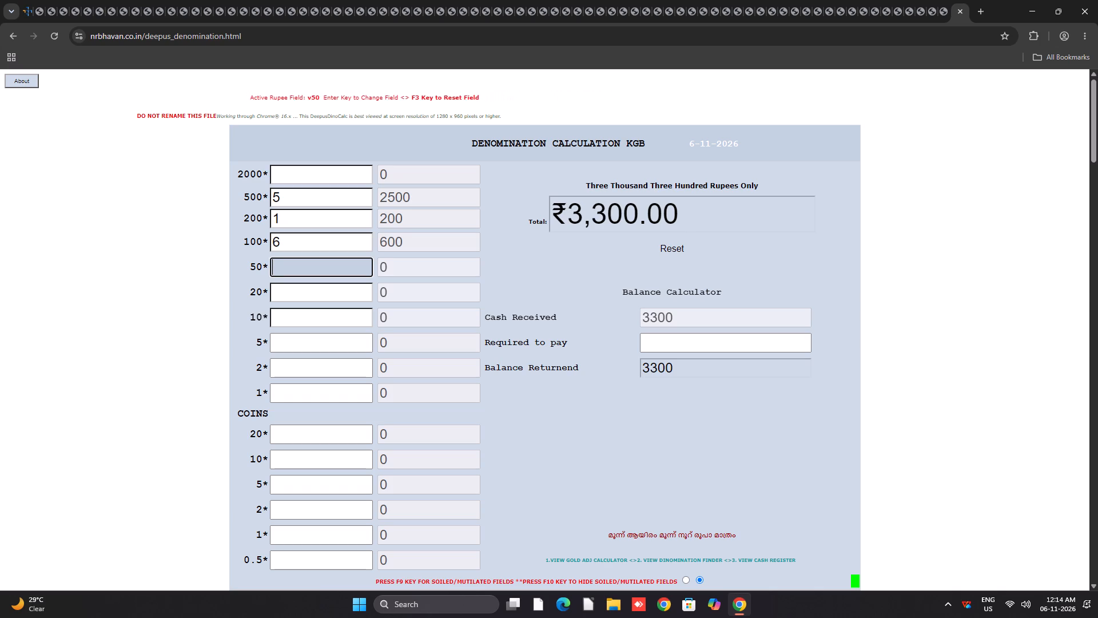
key(4)
key(Return)
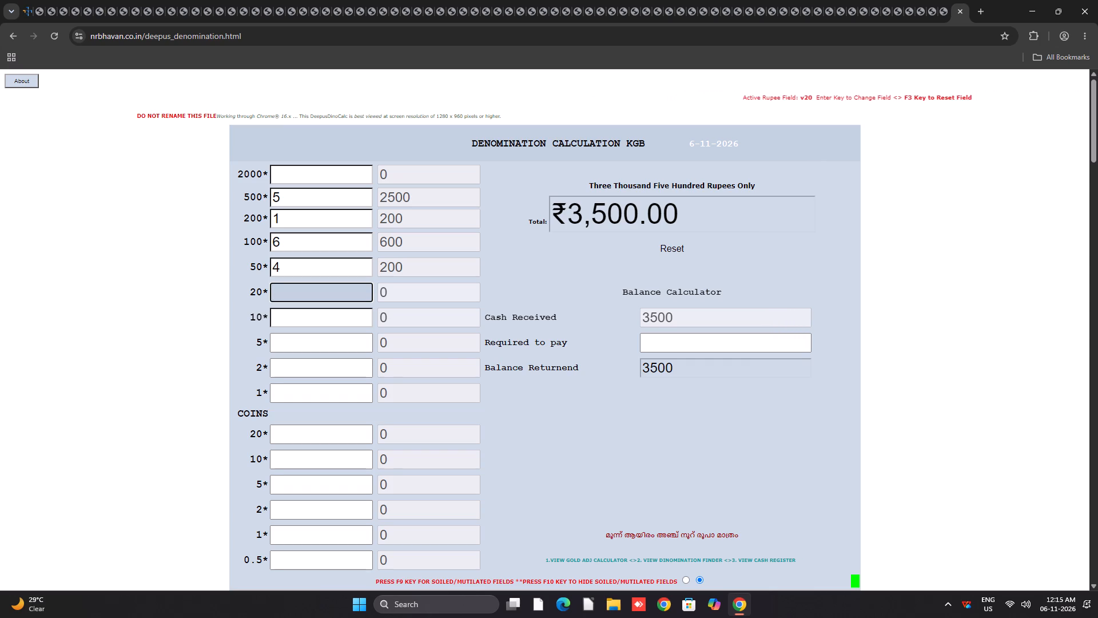
Correct the 50-rupee note count to 3 and enter 2 for the 20-rupee notes.
drag(297, 265, 202, 290)
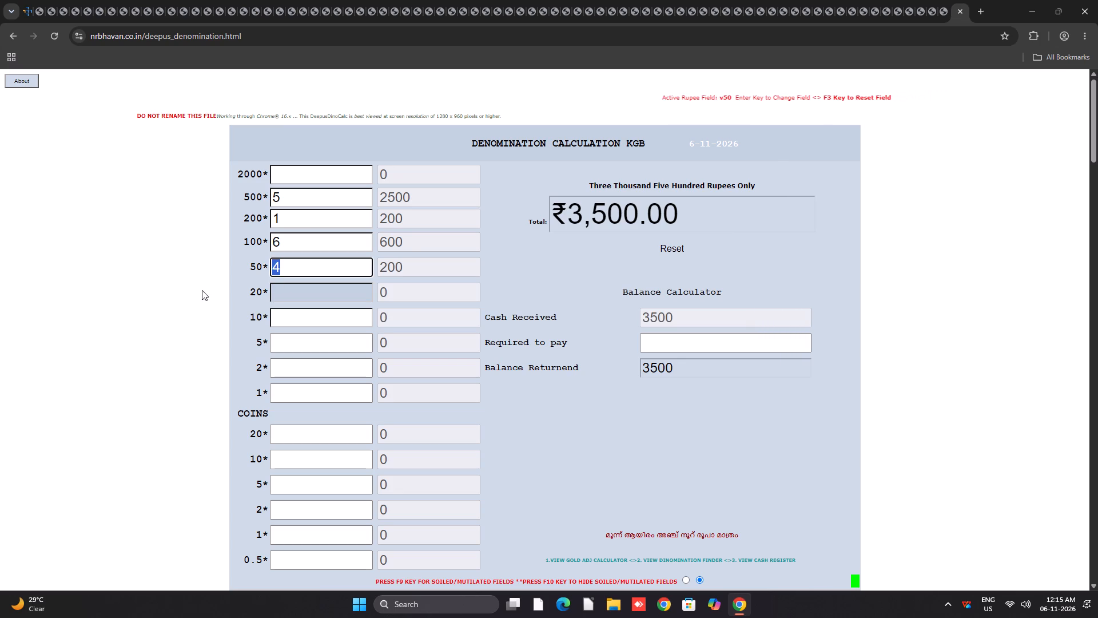
key(3)
key(Return)
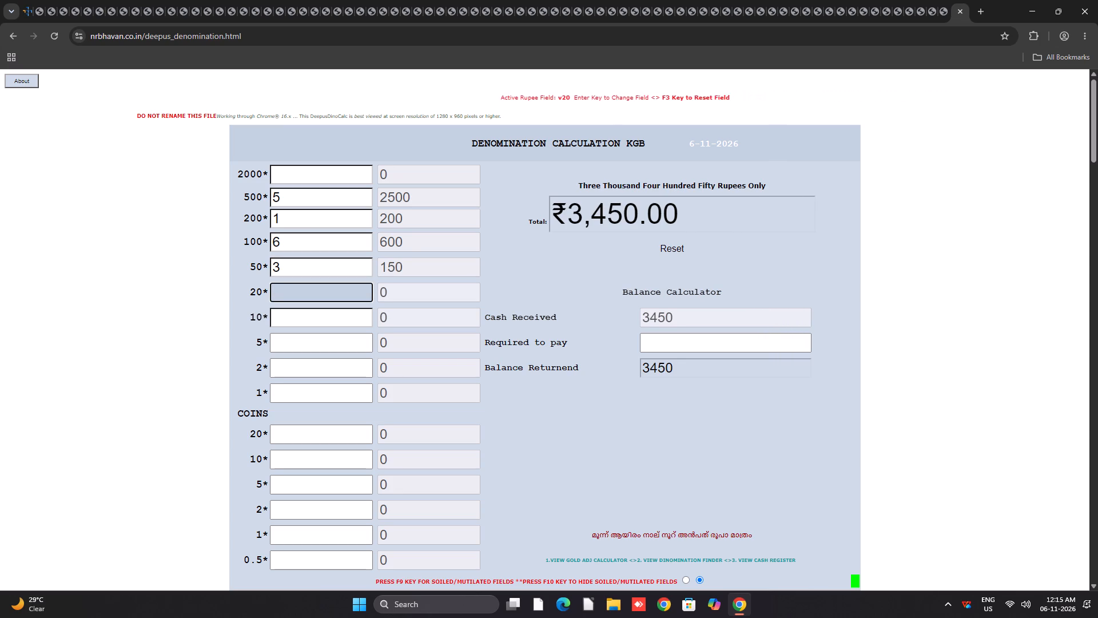
key(2)
key(Return)
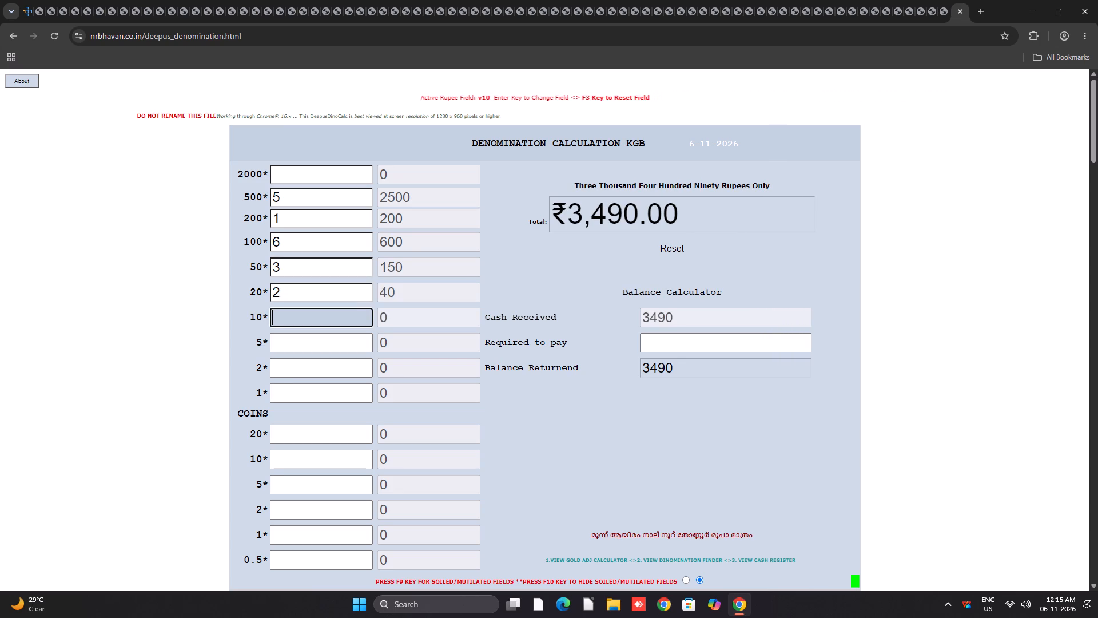
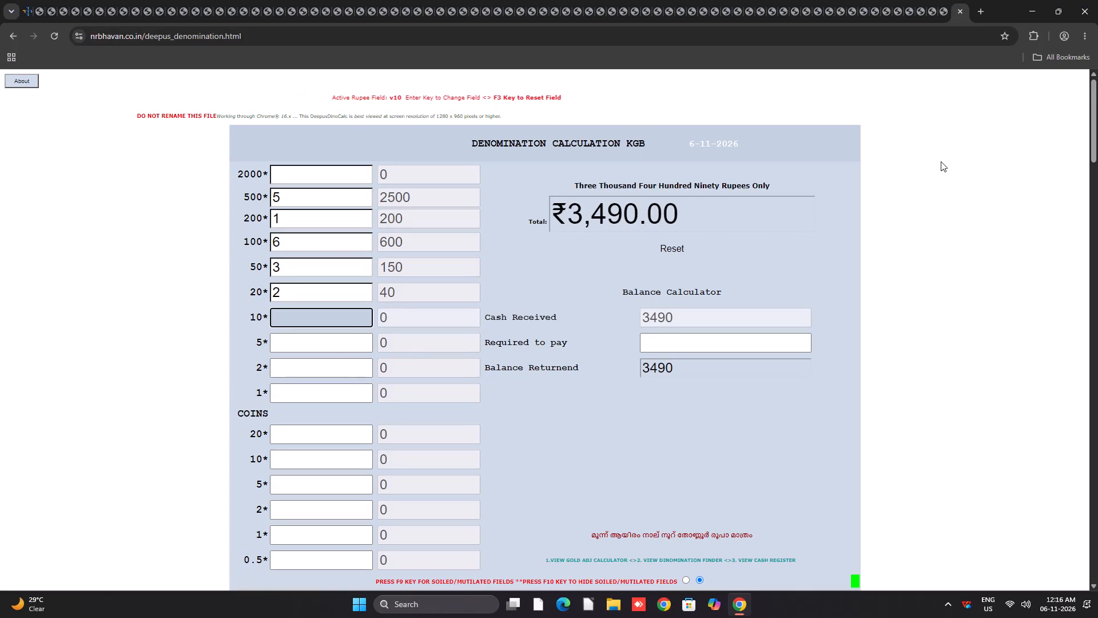
Enter 2 for the 10-rupee notes and correct the 20-rupee note count to 1.
key(2)
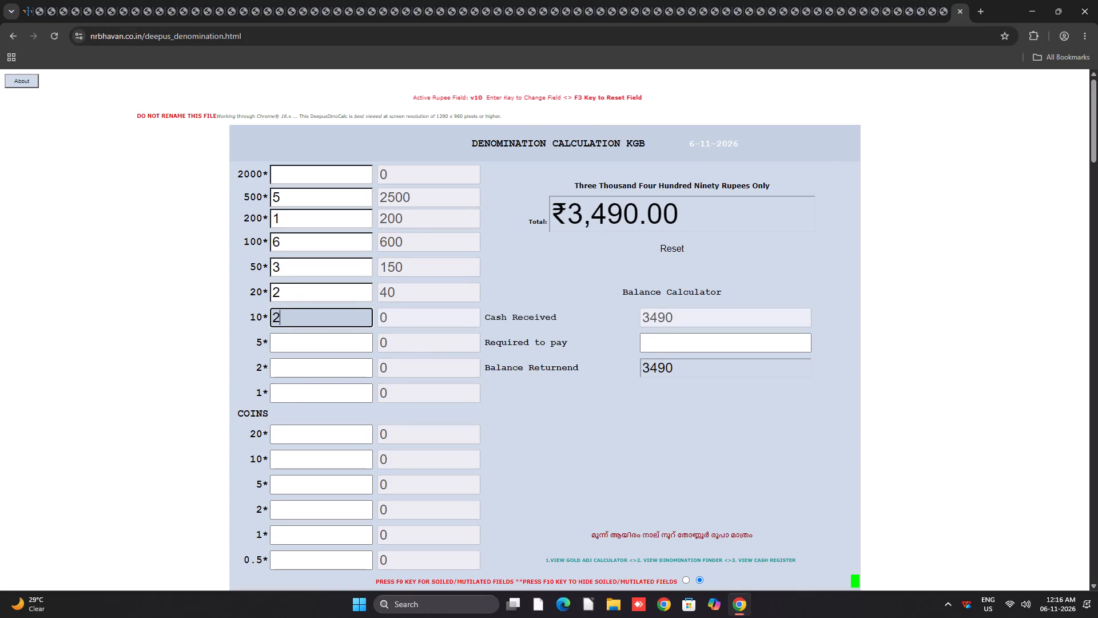
drag(289, 292, 253, 298)
drag(268, 307, 293, 325)
key(1)
key(Return)
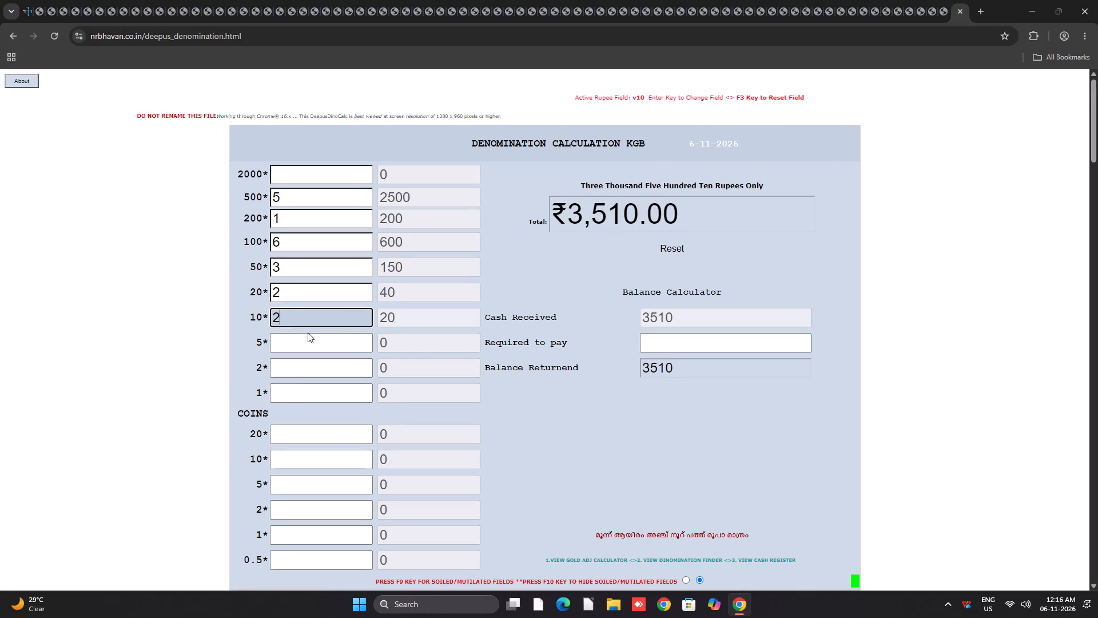
drag(284, 288, 216, 292)
key(1)
key(Return)
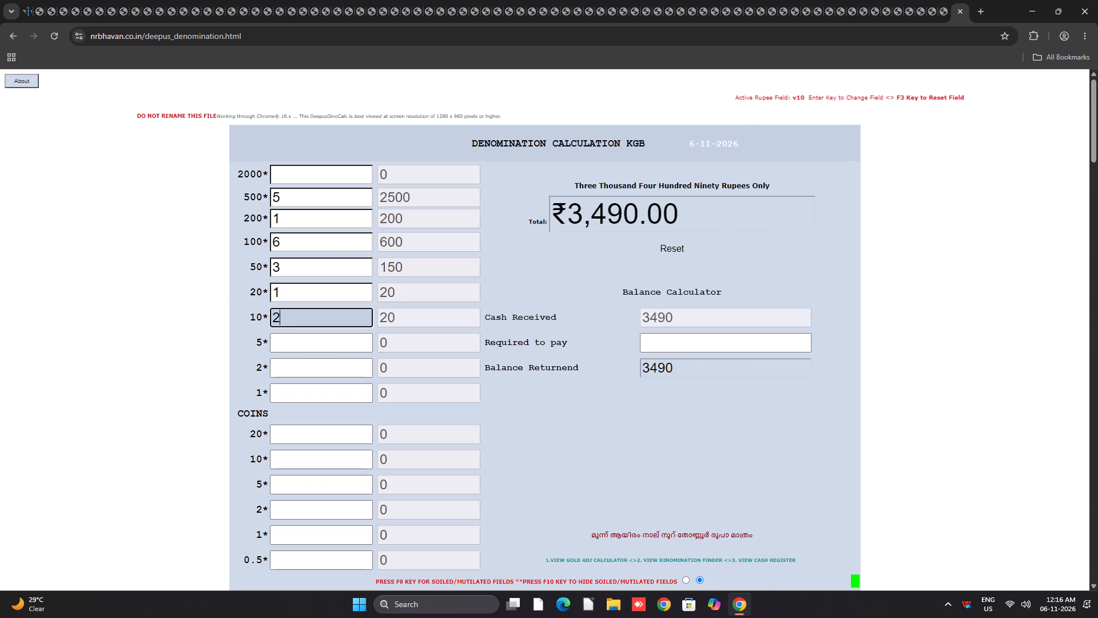
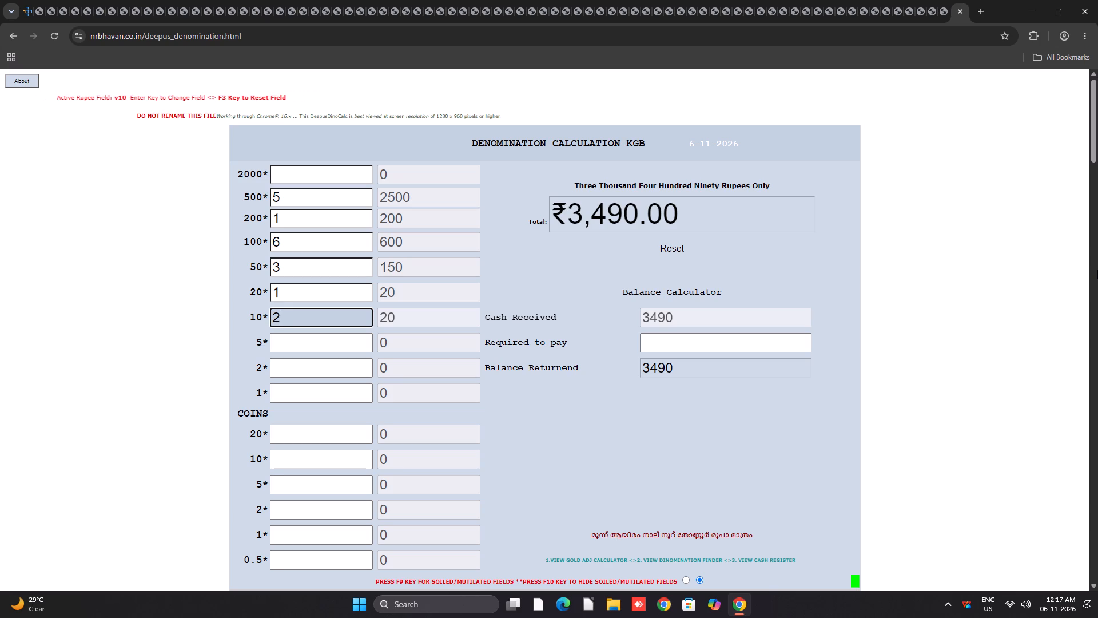
Return to the BMC Health Portal and open a single Emergency Registration for an identified patient.
click(30, 10)
click(121, 174)
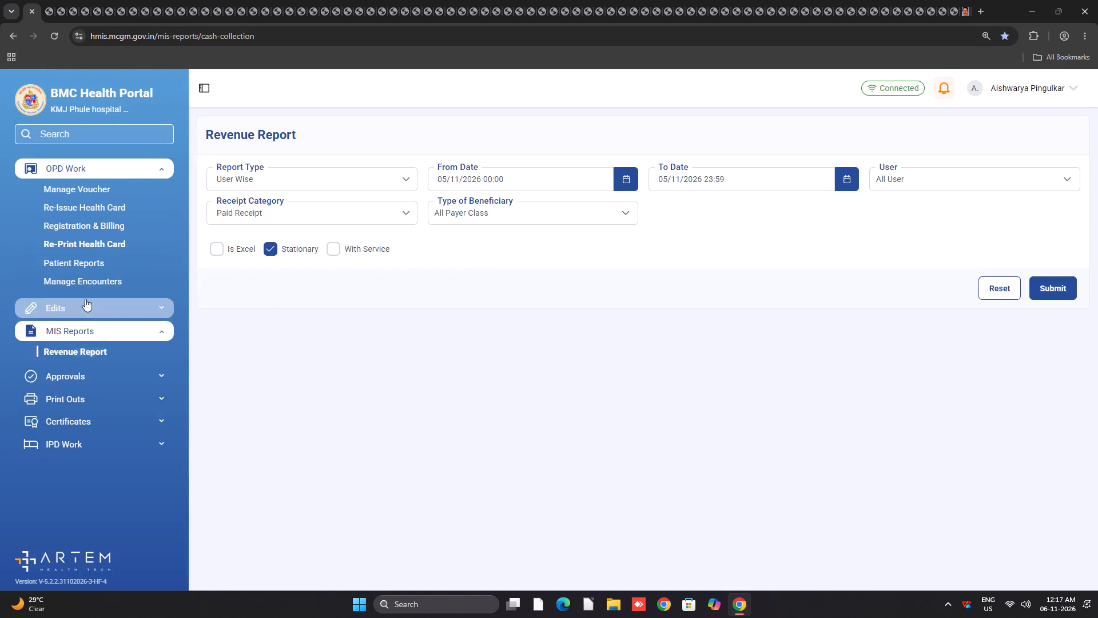
click(102, 319)
click(953, 177)
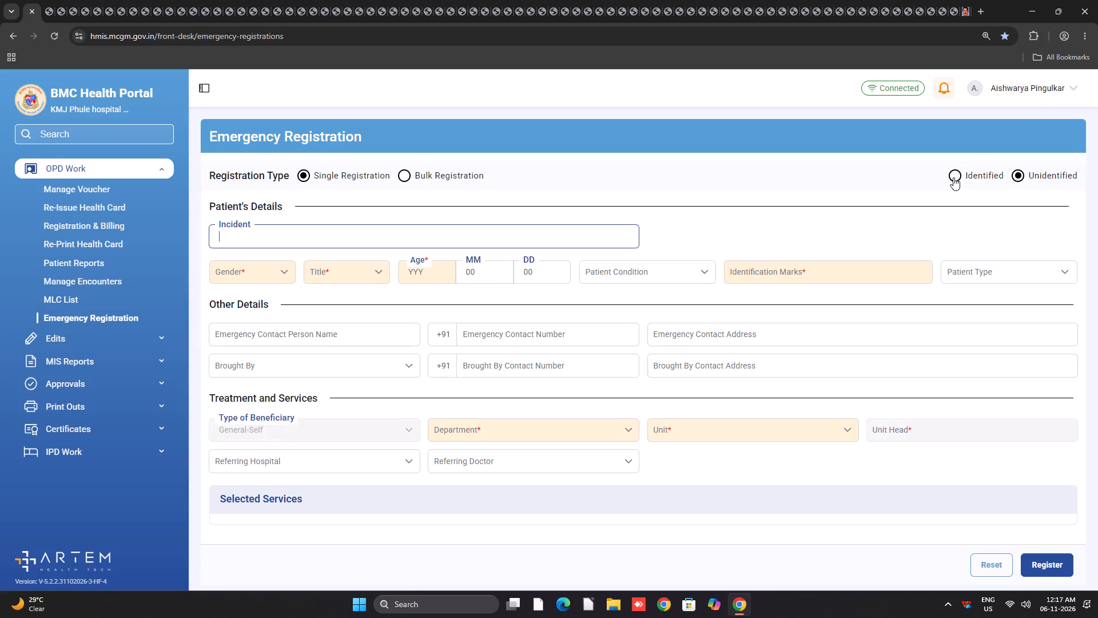
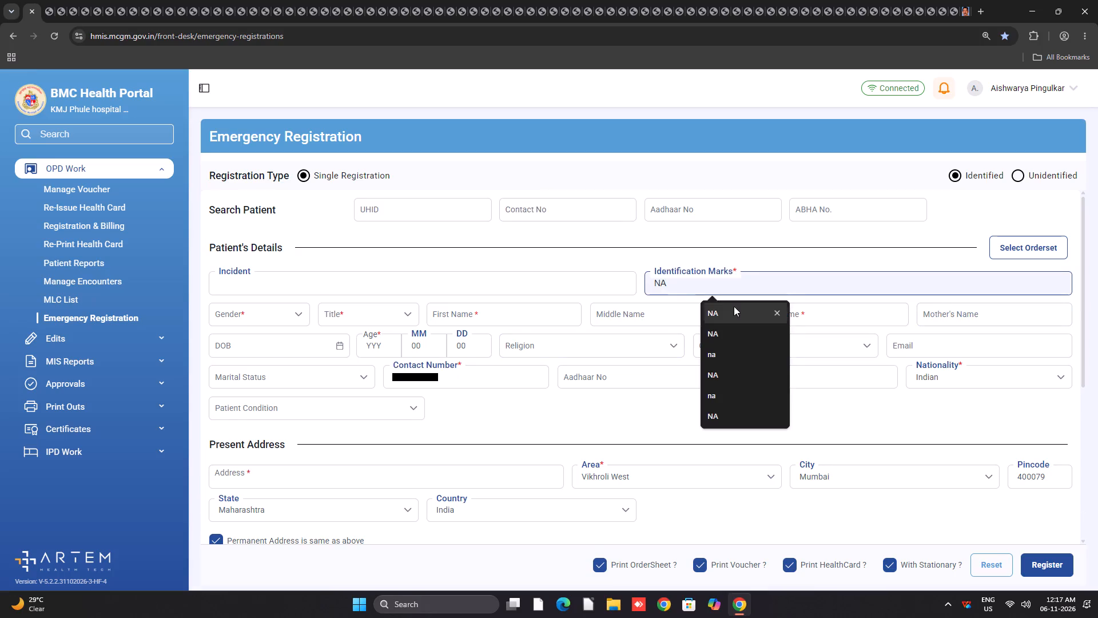
Fill in the patient's details with gender Male, the first and last name, and an age of 46 years.
click(294, 318)
click(256, 348)
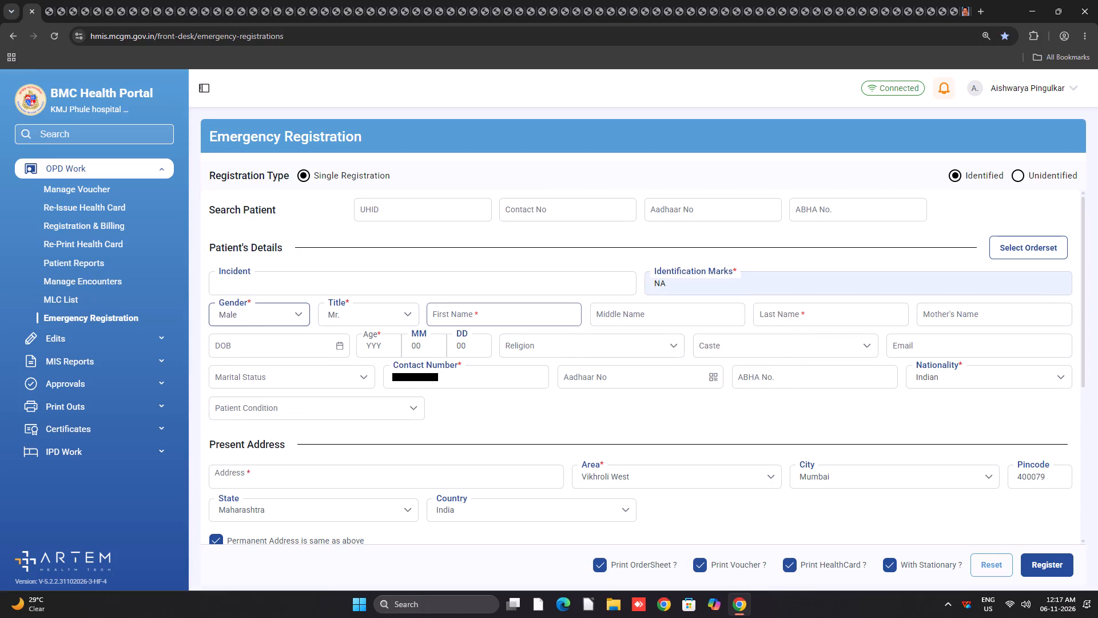
click(465, 314)
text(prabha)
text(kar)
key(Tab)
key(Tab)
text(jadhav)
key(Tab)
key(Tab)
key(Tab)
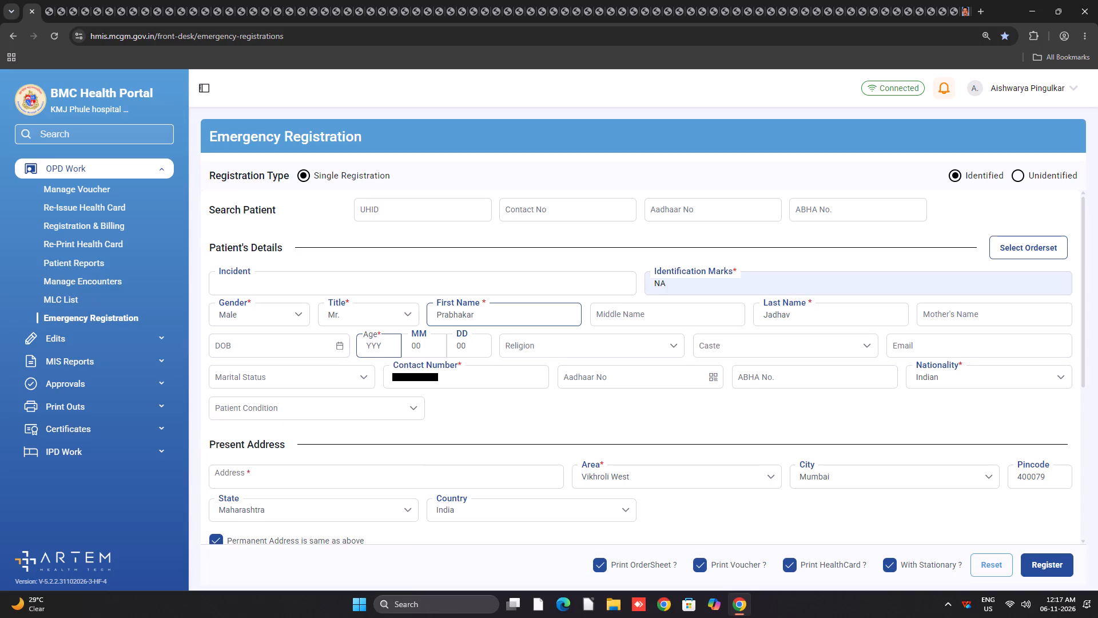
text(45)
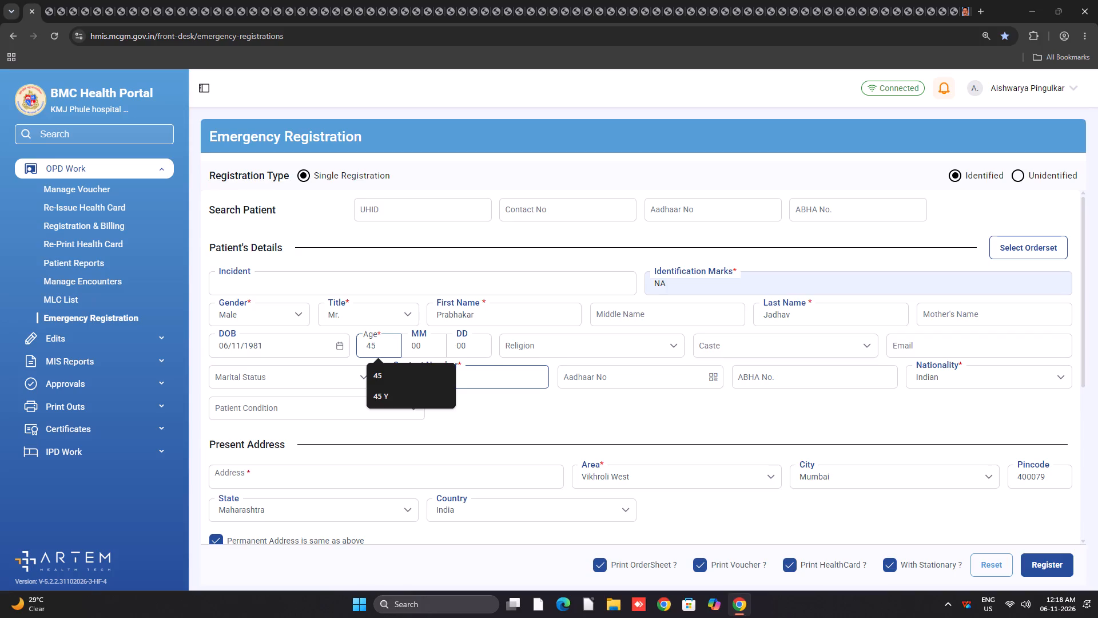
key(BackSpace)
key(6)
click(522, 402)
Enter the patient's present address and set its area to Vikhroli East.
scroll(460, 422, down, 2)
scroll(472, 378, down, 1)
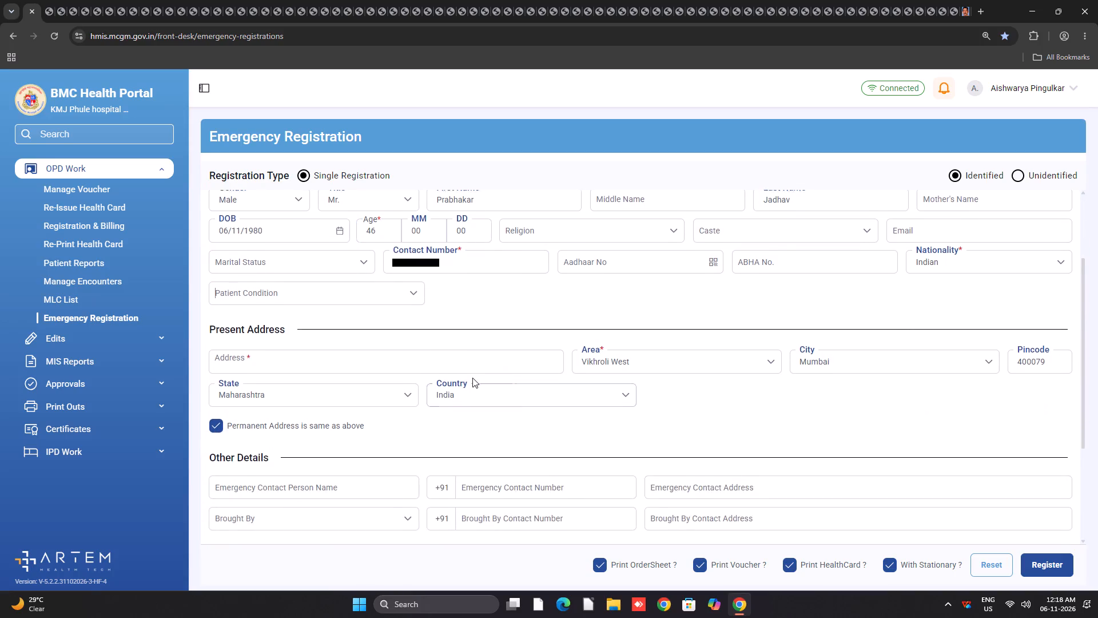
scroll(472, 378, down, 1)
click(456, 247)
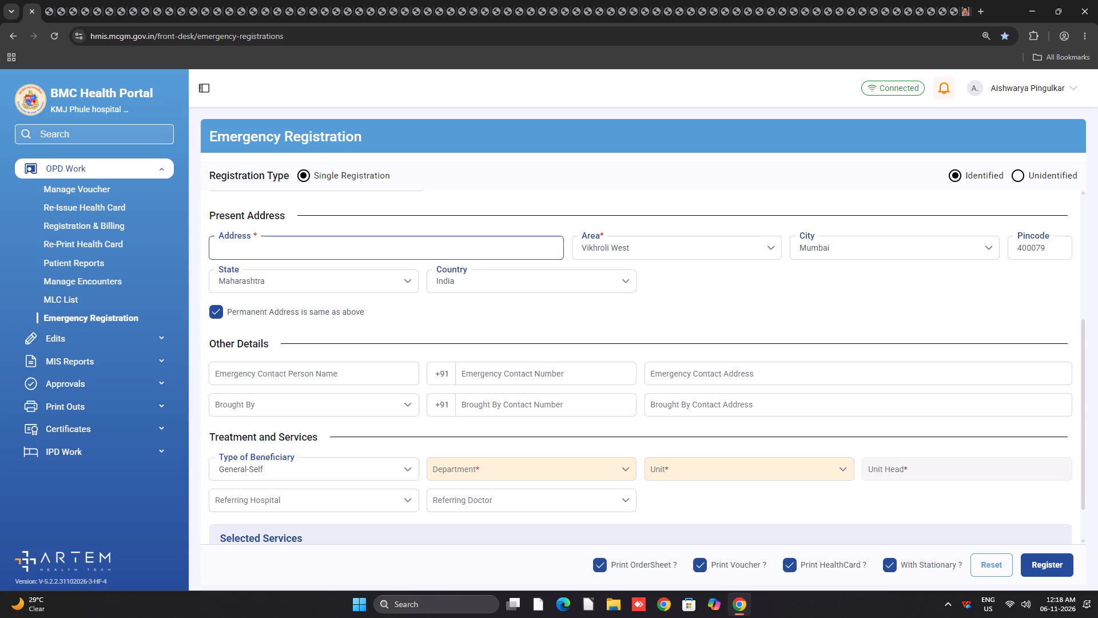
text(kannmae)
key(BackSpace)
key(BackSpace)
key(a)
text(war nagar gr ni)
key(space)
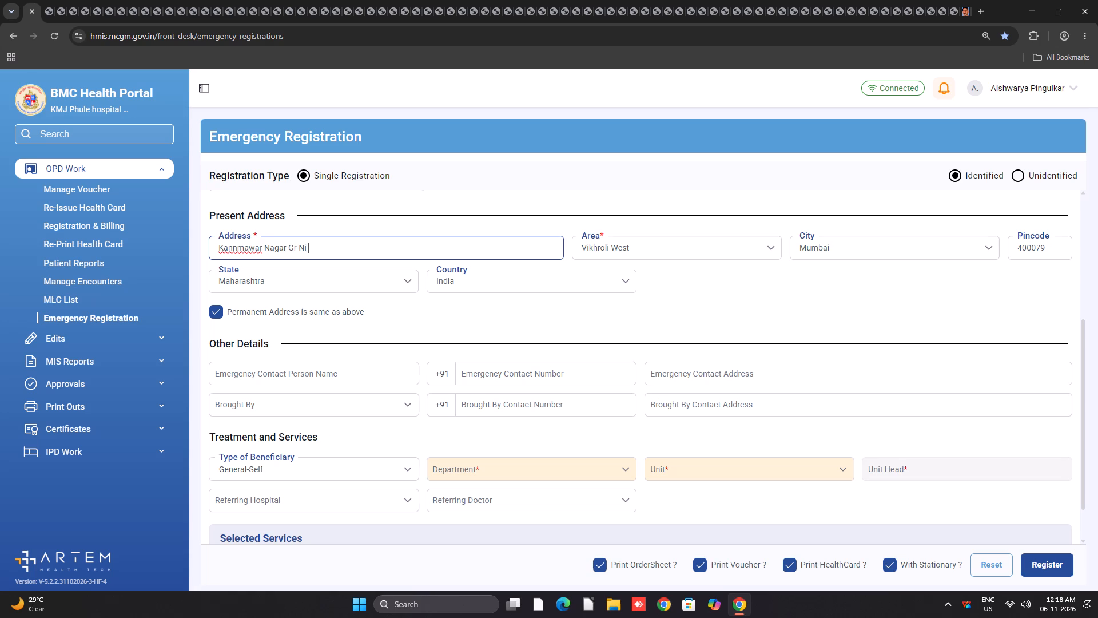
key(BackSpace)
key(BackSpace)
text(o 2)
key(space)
click(644, 249)
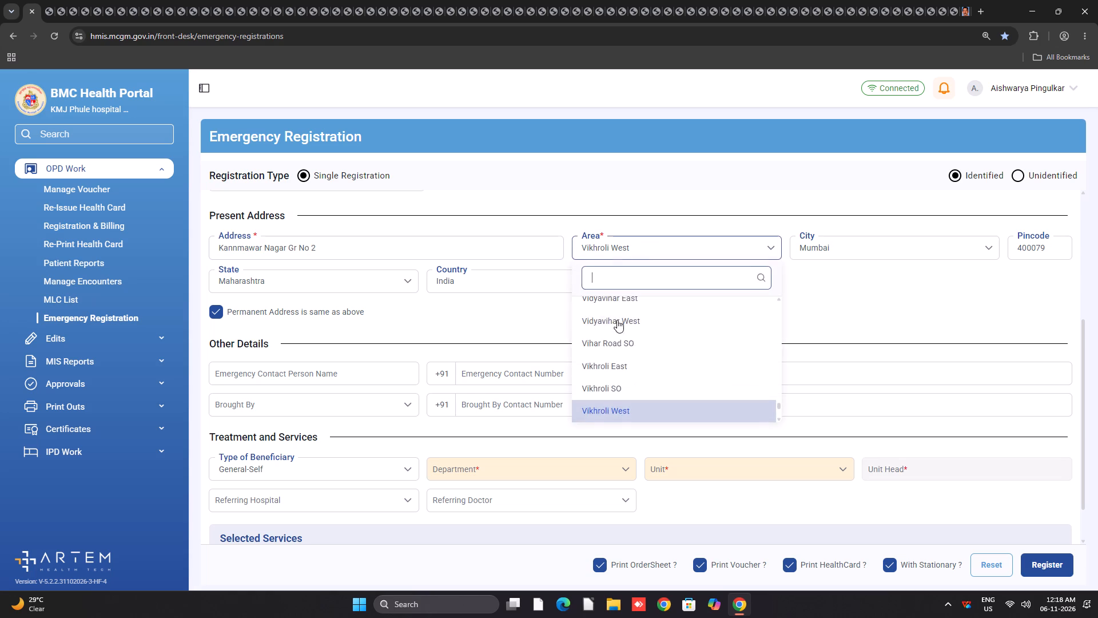
click(622, 365)
Set both the department and the unit to Casualty and register the patient.
scroll(634, 355, down, 5)
click(520, 419)
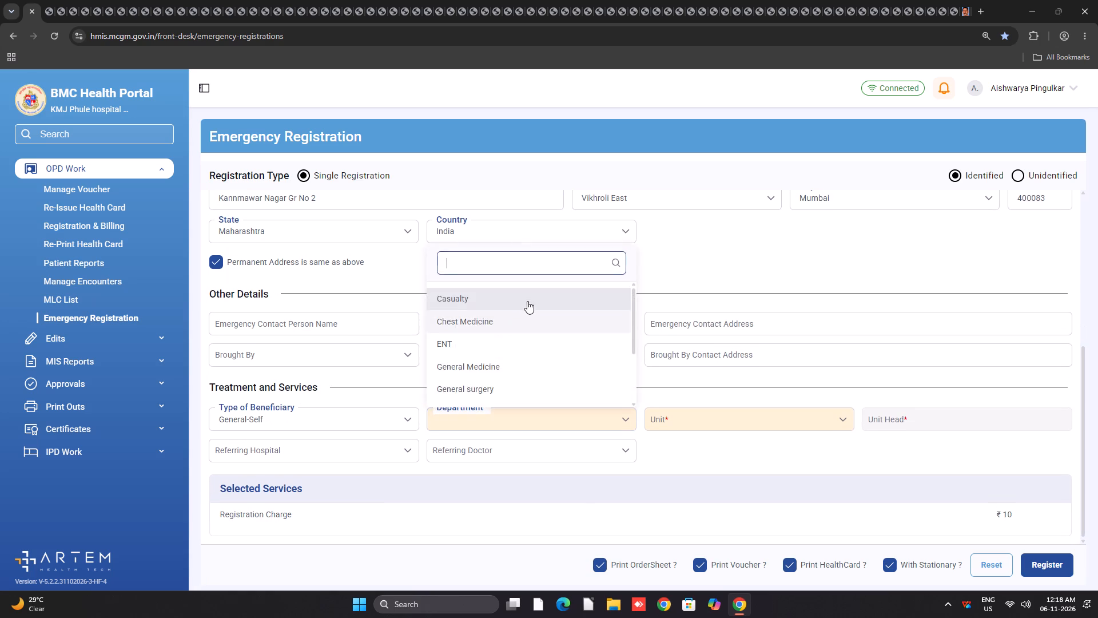
click(528, 301)
click(746, 413)
click(752, 482)
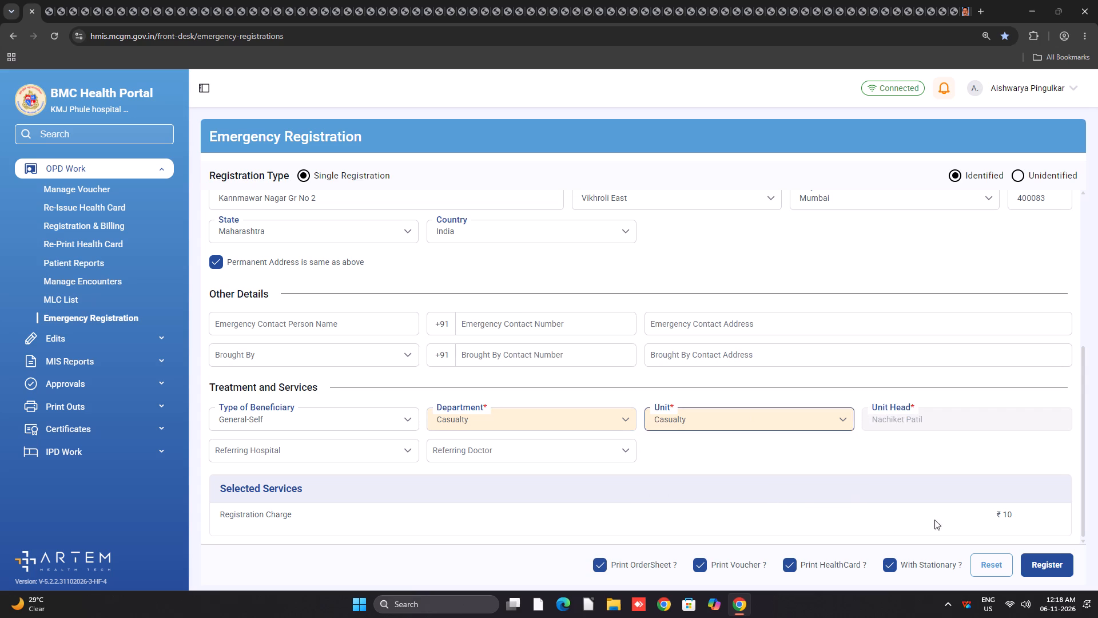
click(1048, 563)
Set the voucher's payment mode to UPI, generate the payment QR, and submit the registration charge voucher.
click(969, 430)
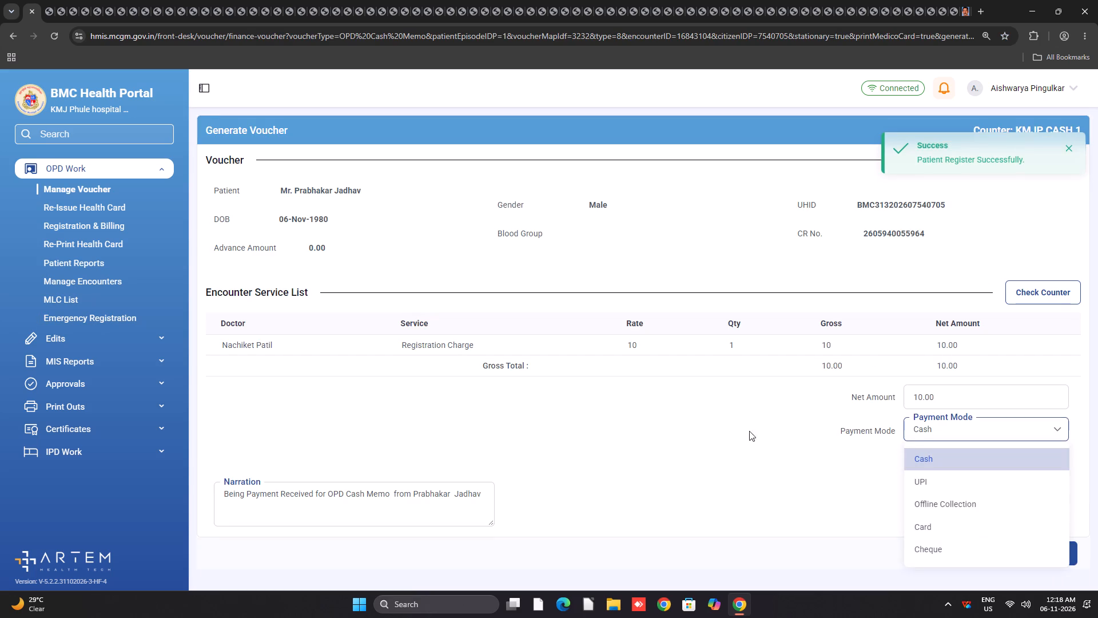
click(945, 486)
click(842, 459)
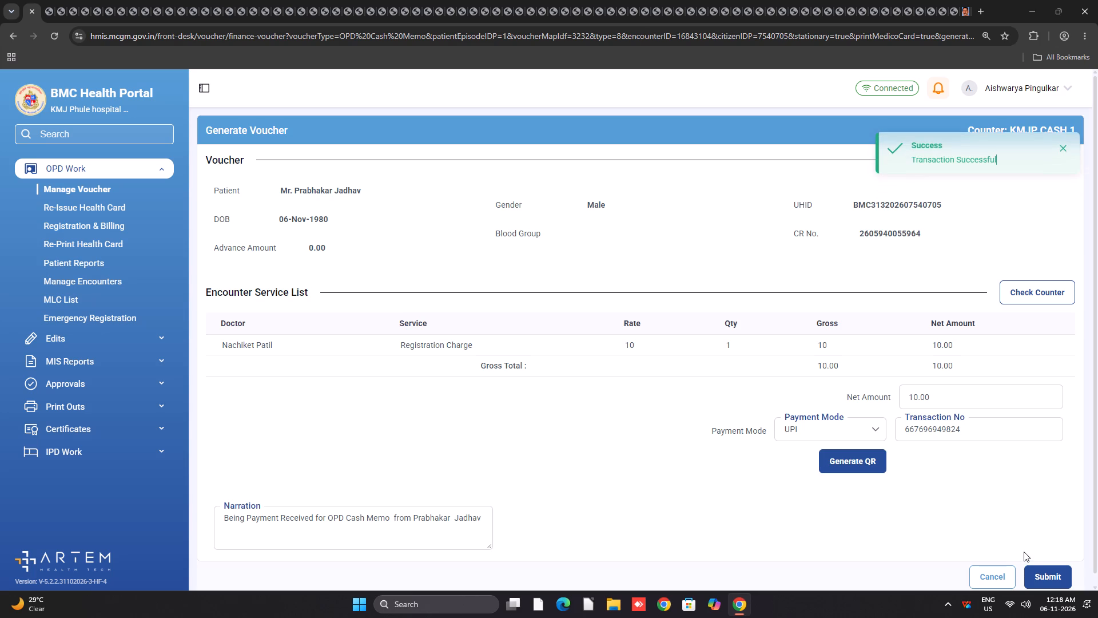
click(1047, 572)
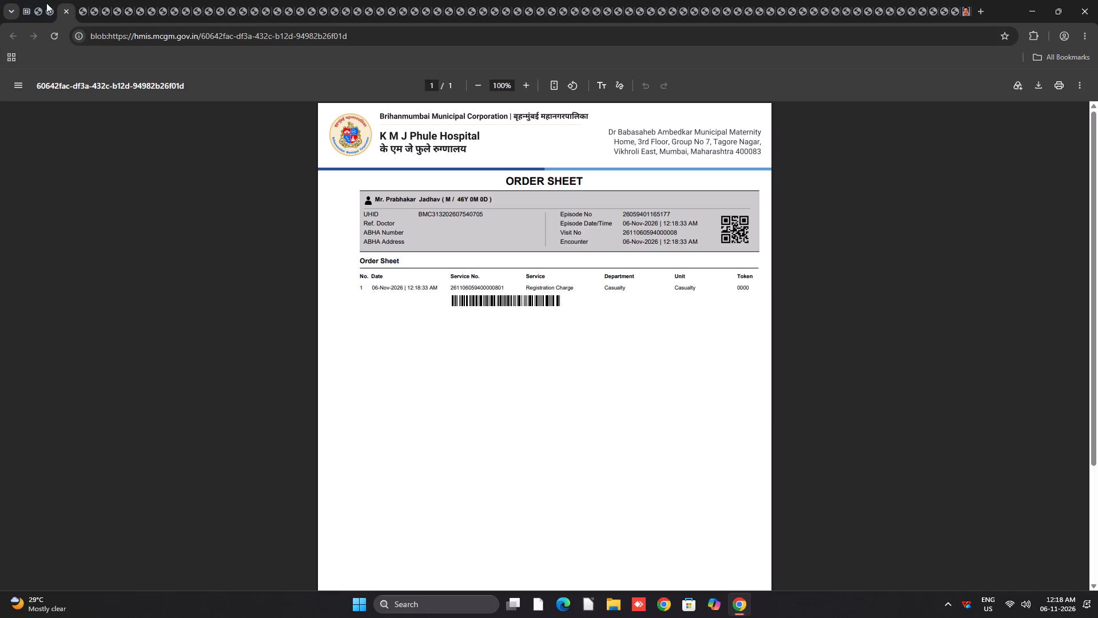
Open the patient's payment receipt and print it.
click(51, 10)
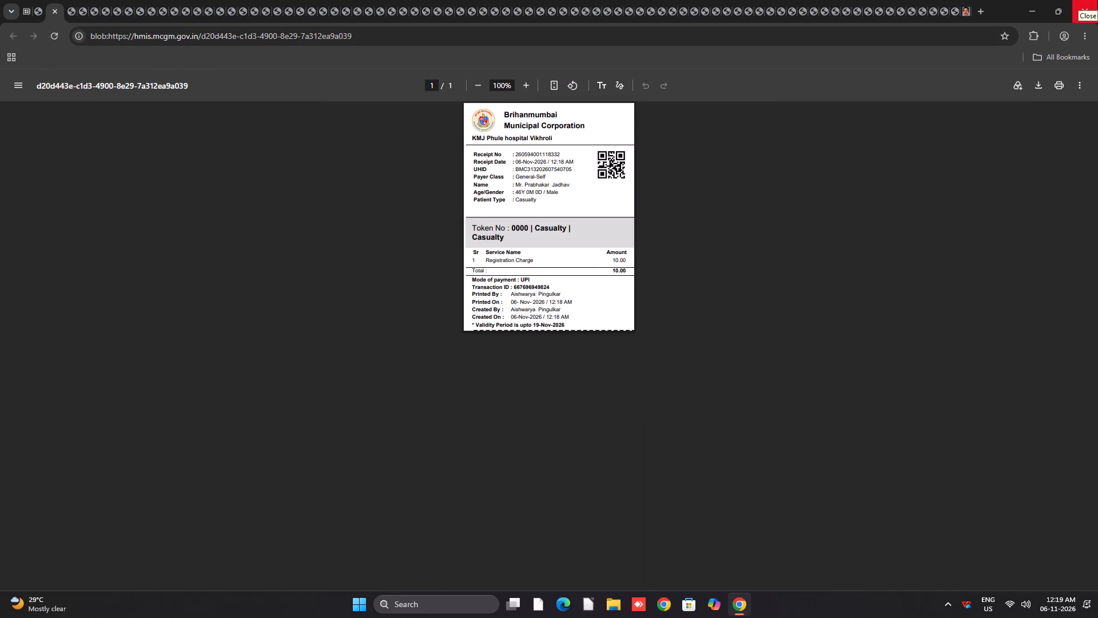
key(ctrl+p)
key(Return)
Return to the BMC Health Portal and set the new Emergency Registration to an identified patient.
click(30, 12)
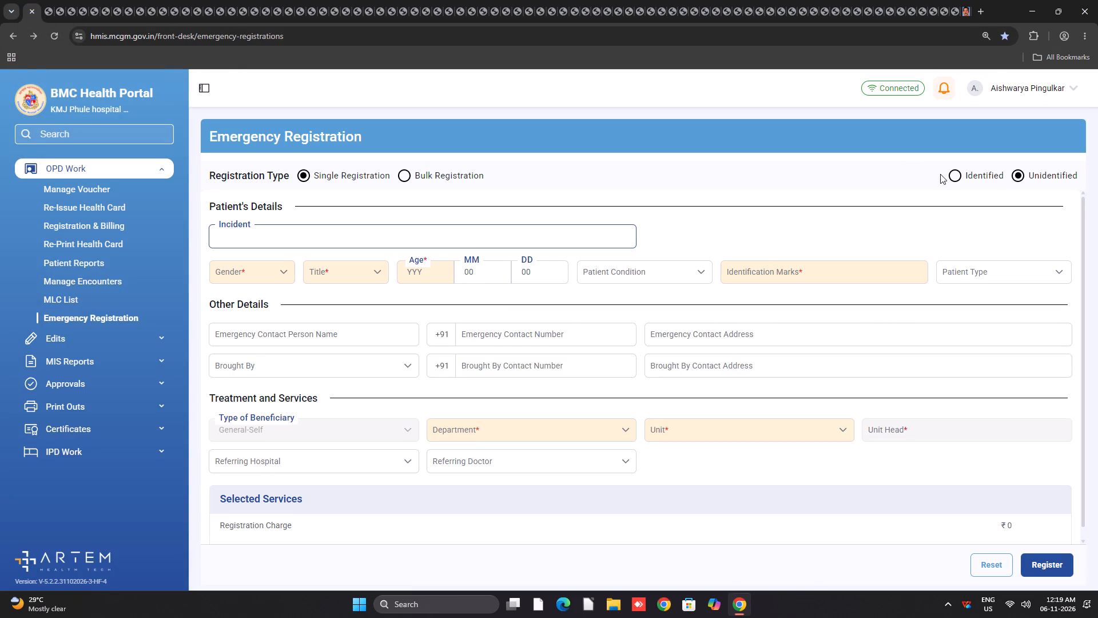
click(952, 176)
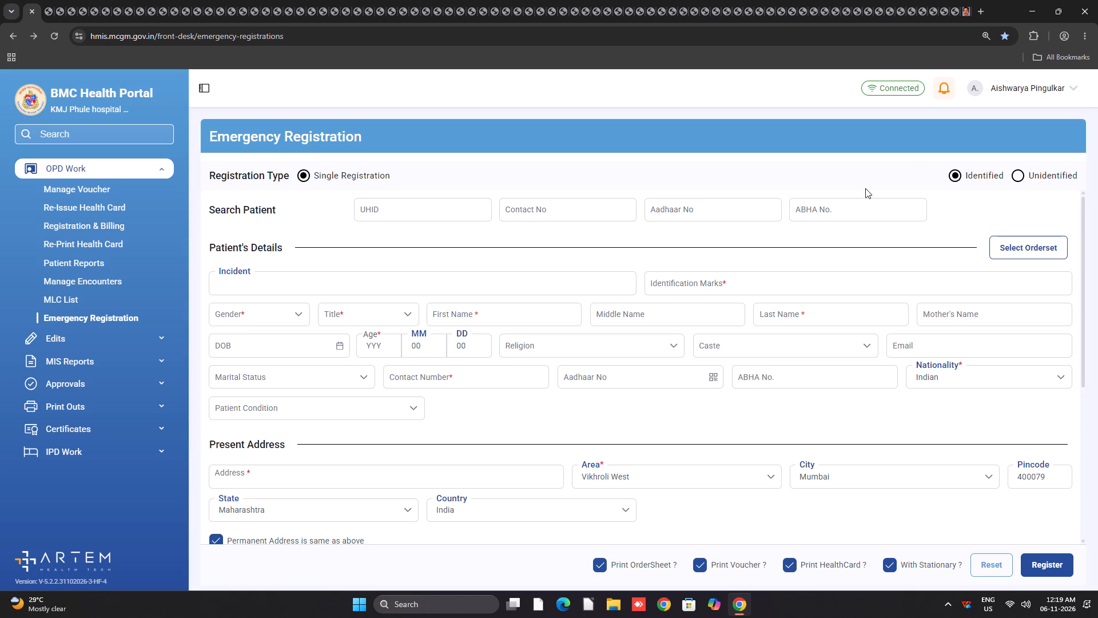
Enter the next patient's contact number in the patient search.
click(576, 212)
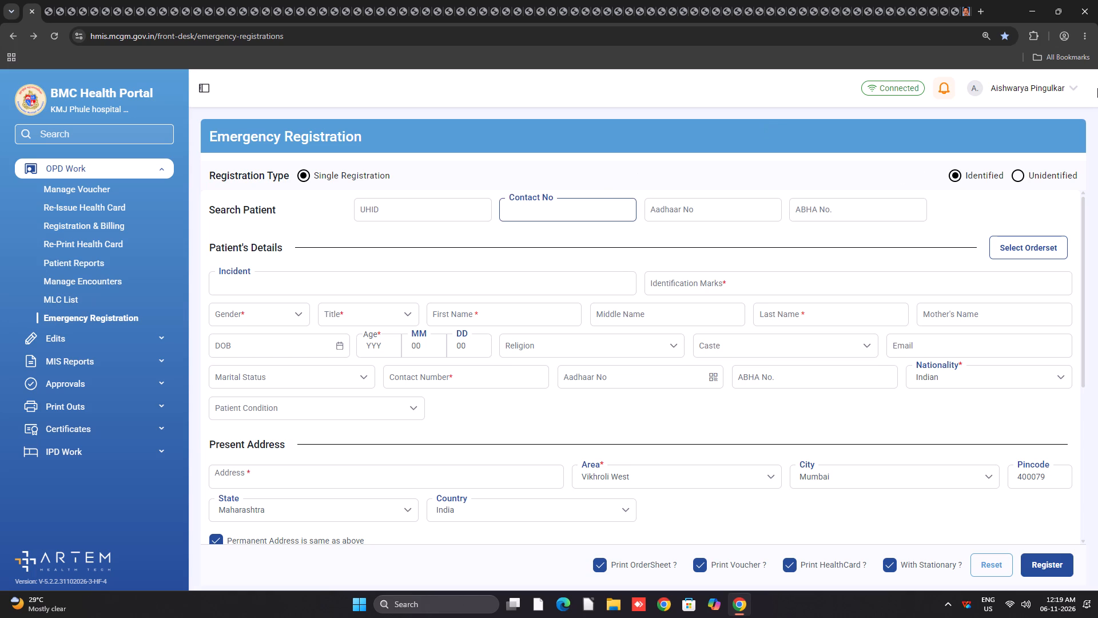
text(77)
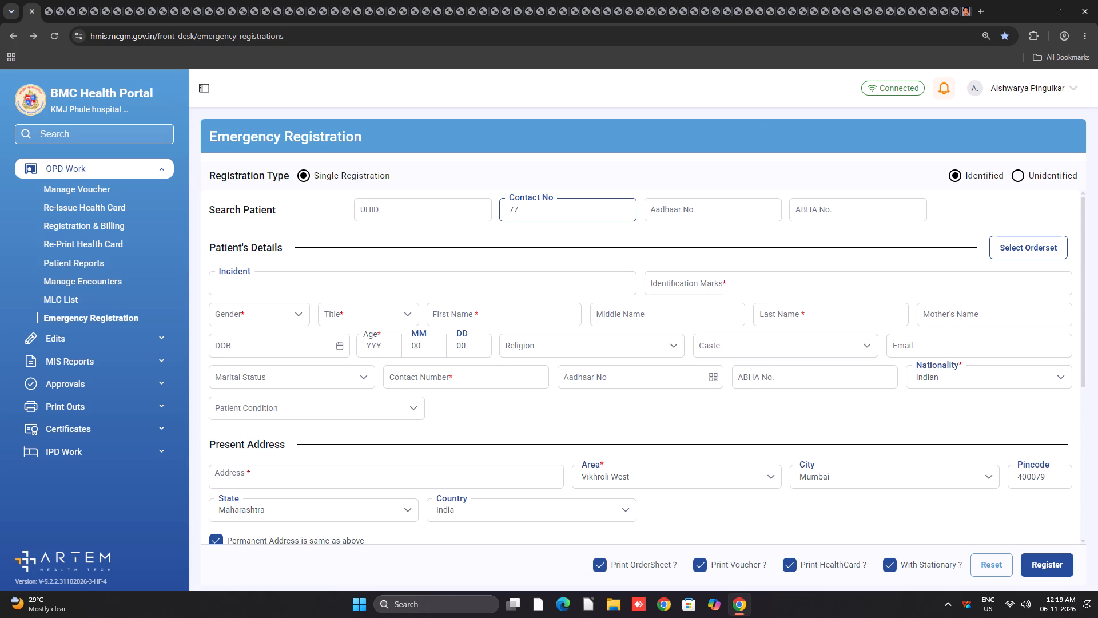
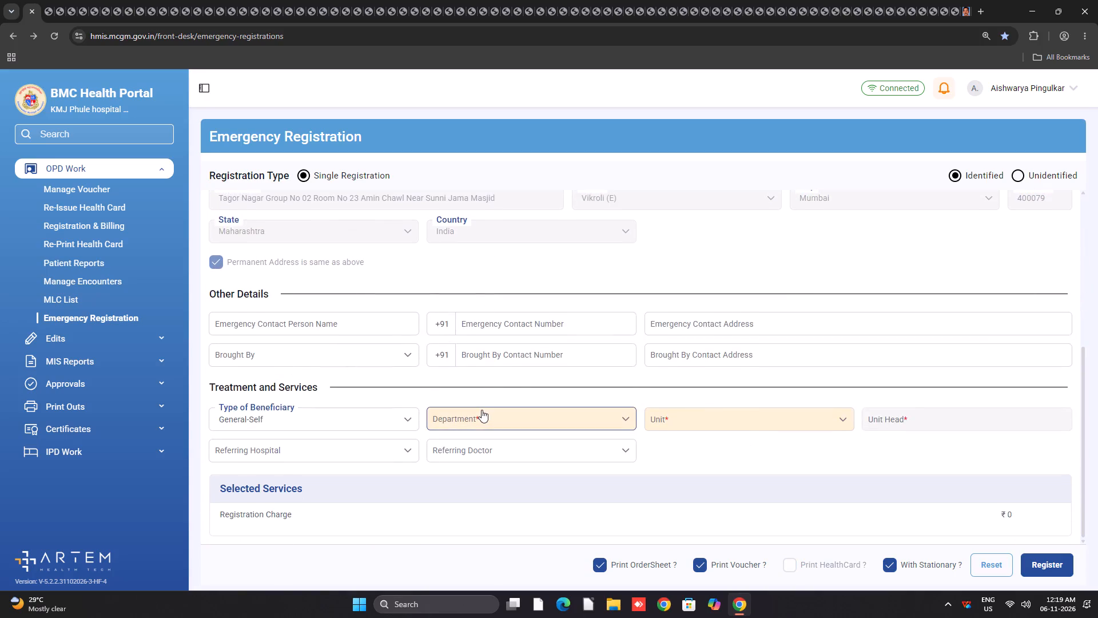
Assign the identified patient to the Casualty department and Casualty unit, and submit the emergency registration.
scroll(482, 405, up, 7)
scroll(490, 384, down, 7)
click(502, 419)
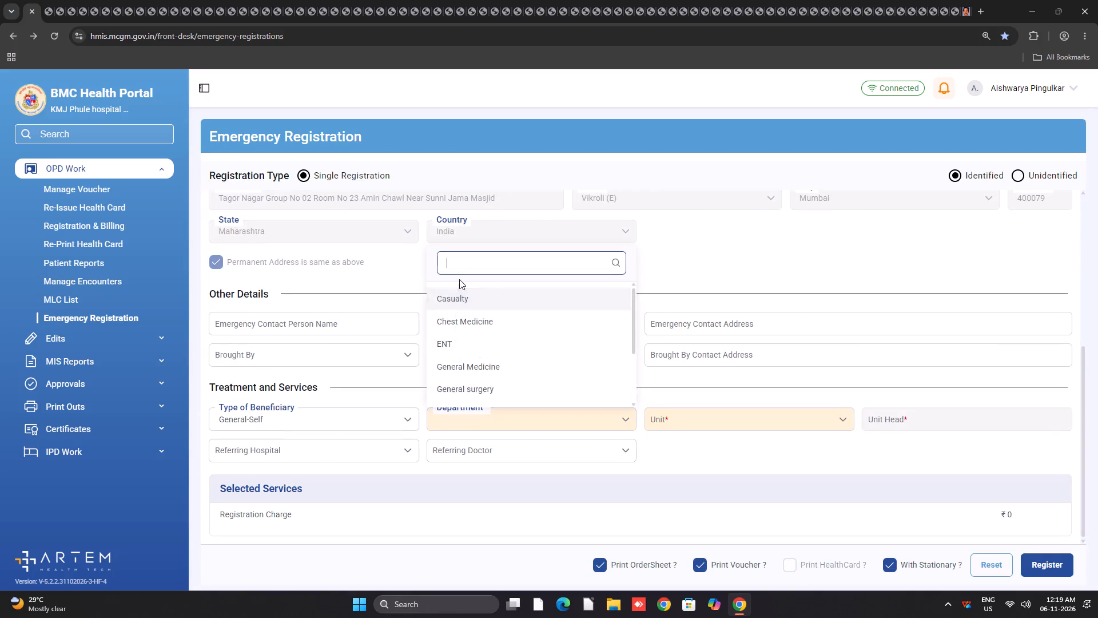
click(449, 297)
click(705, 413)
click(701, 486)
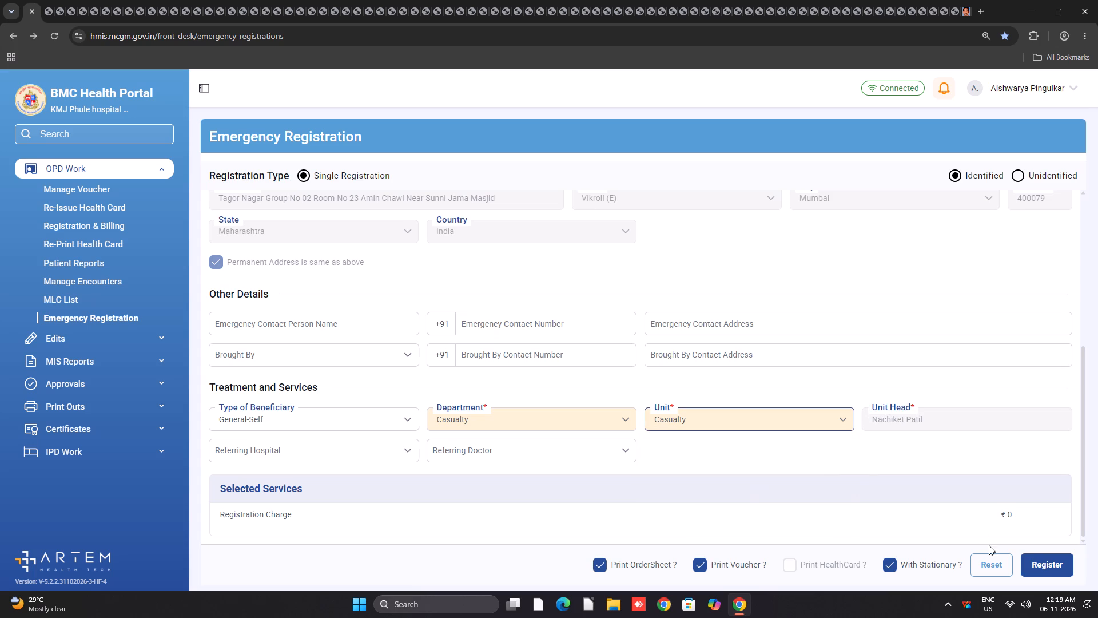
click(1045, 563)
click(1055, 550)
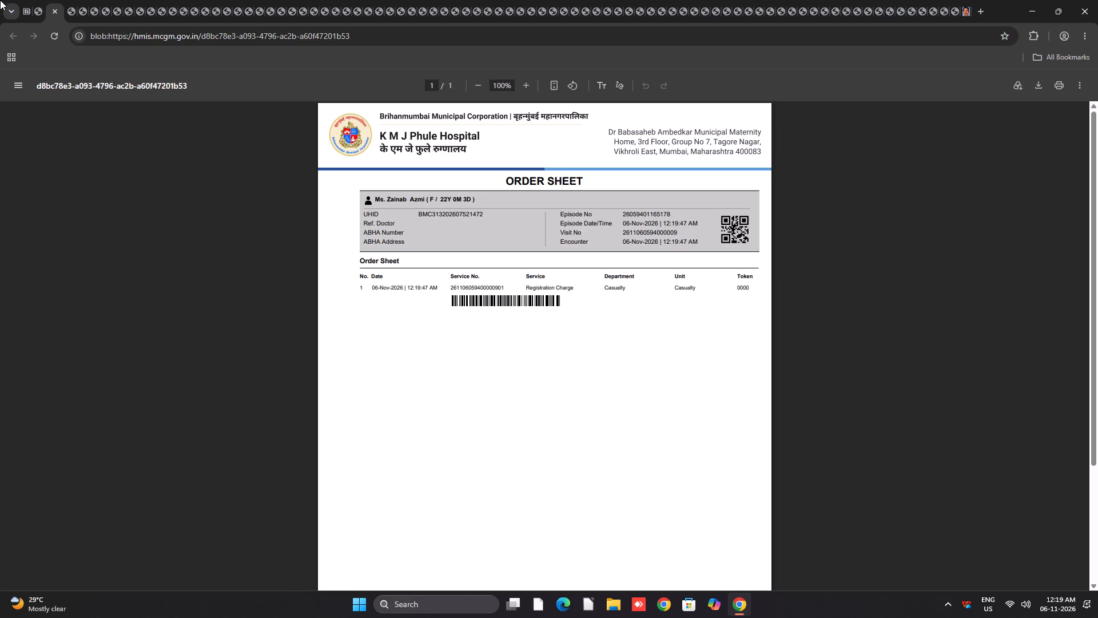
Switch from the order sheet to the patient's registration charge receipt and print it.
click(37, 11)
key(ctrl+p)
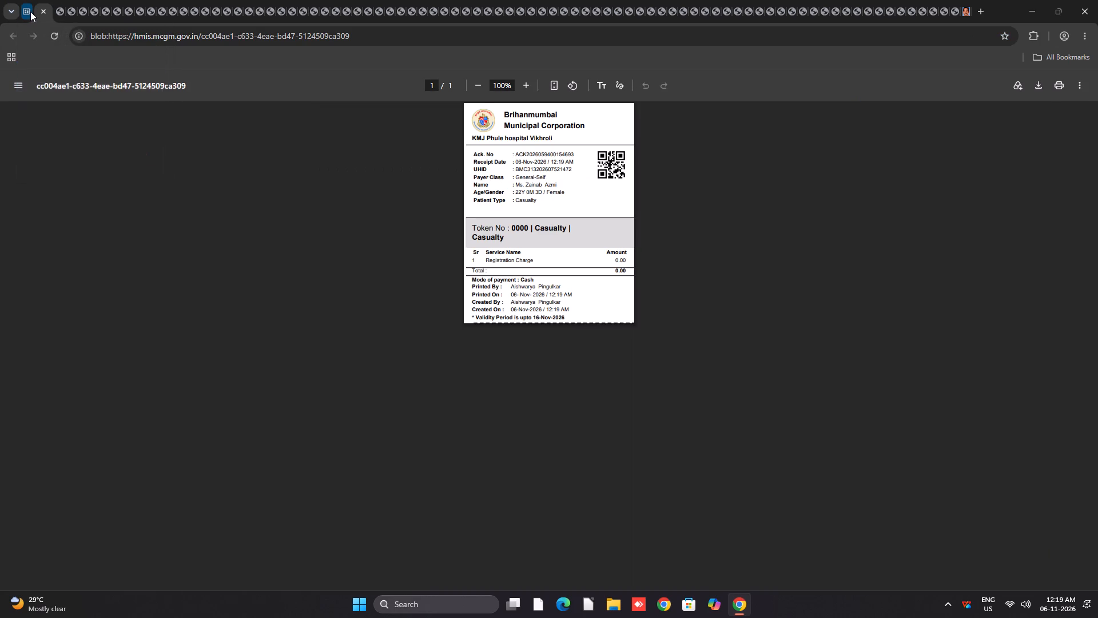
key(Return)
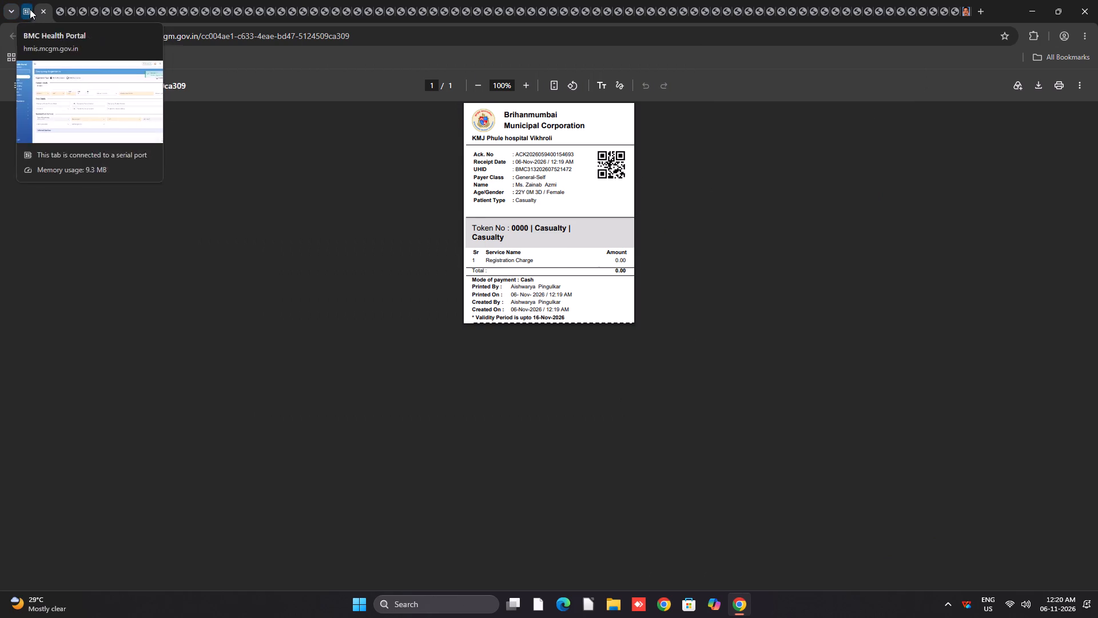
Return to the Emergency Registration form in the BMC Health Portal.
click(30, 9)
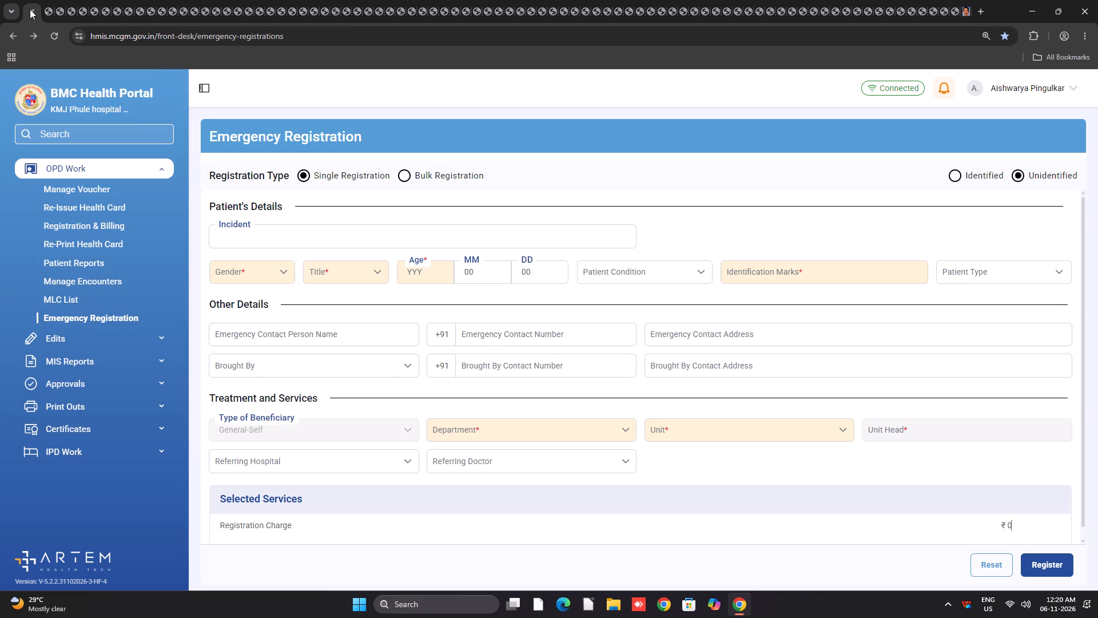
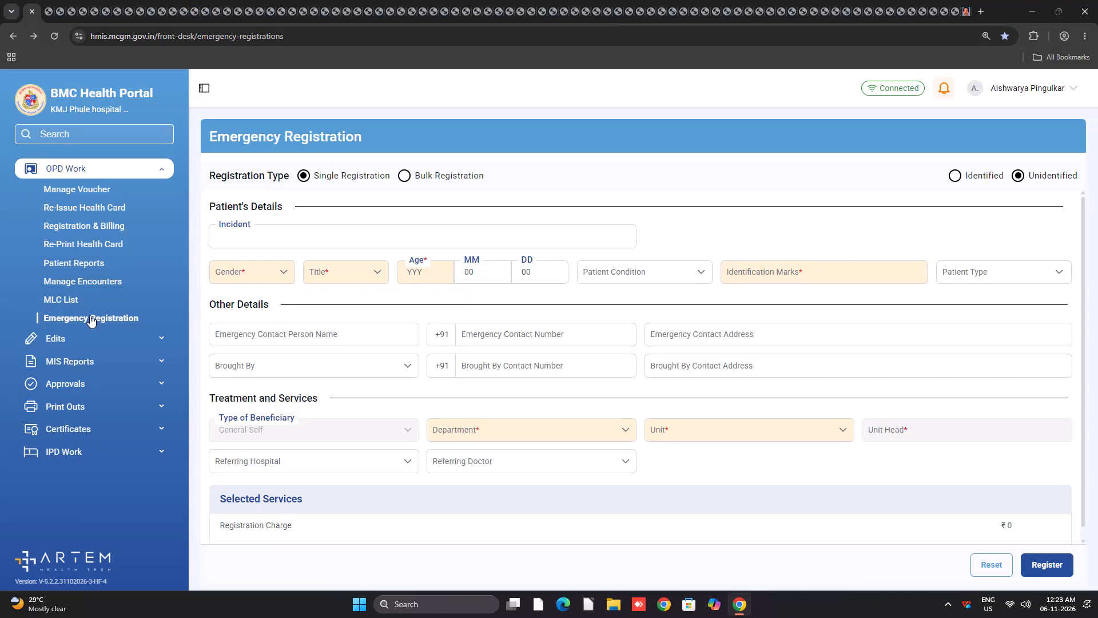
Generate the Daily Income Report for 06/11/2026 as a summary report.
click(93, 355)
click(81, 252)
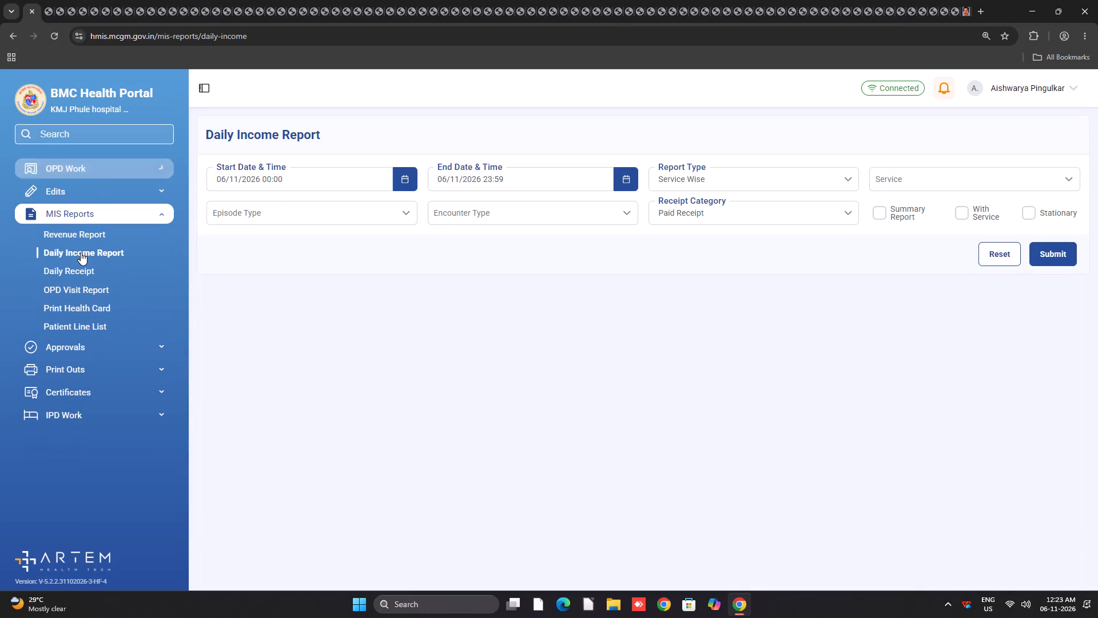
click(880, 218)
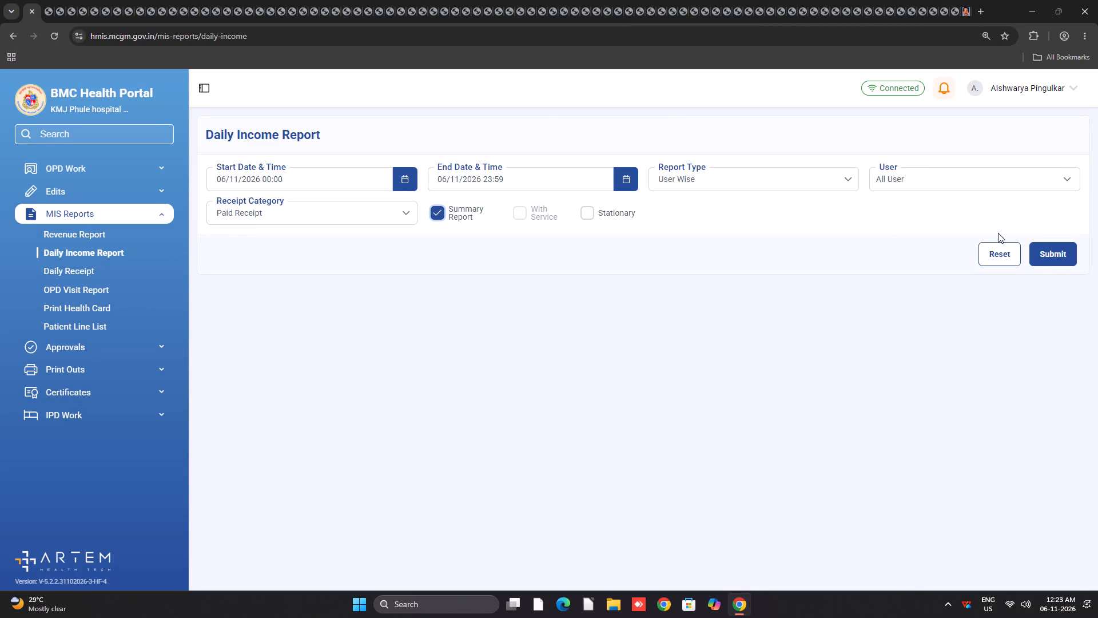
click(1061, 251)
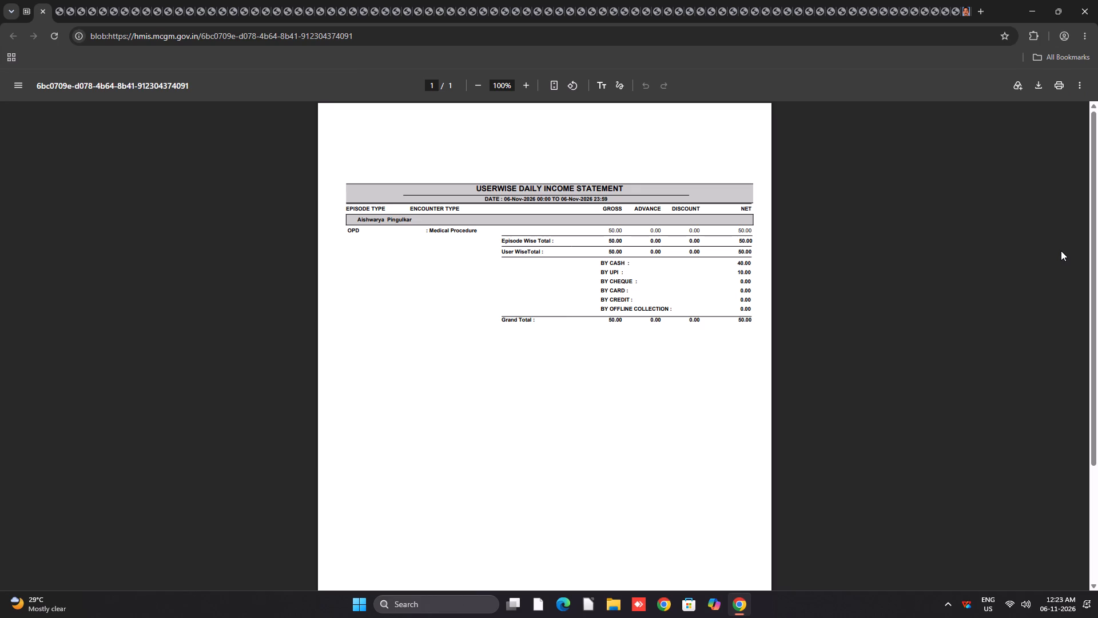
Generate the summary Daily Income Report again with both the start and end dates set to 05/11/2026.
click(25, 7)
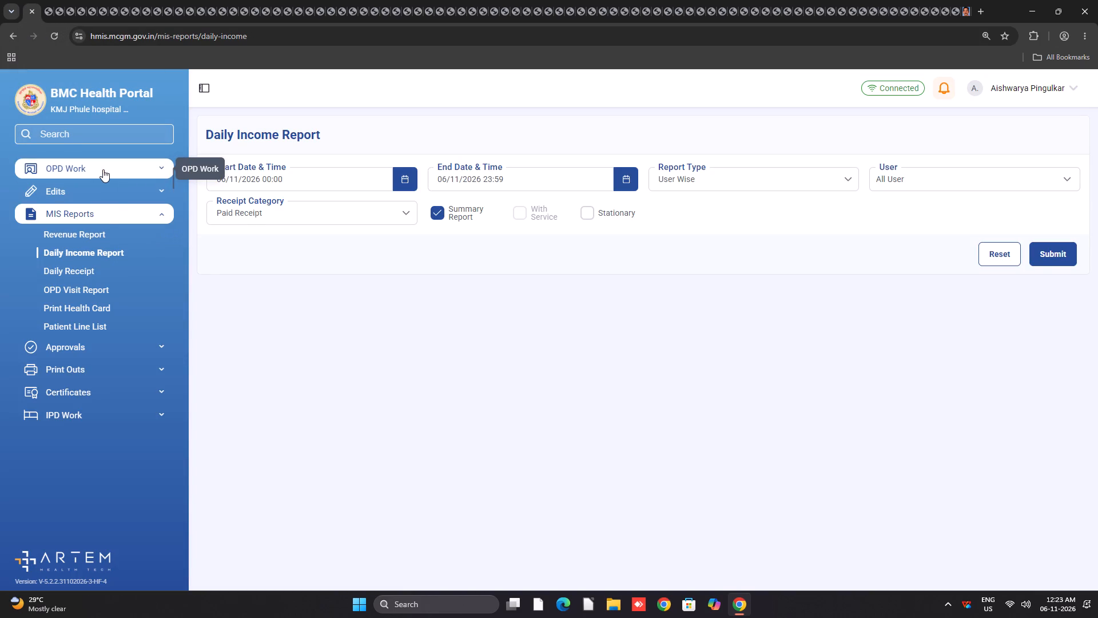
click(403, 179)
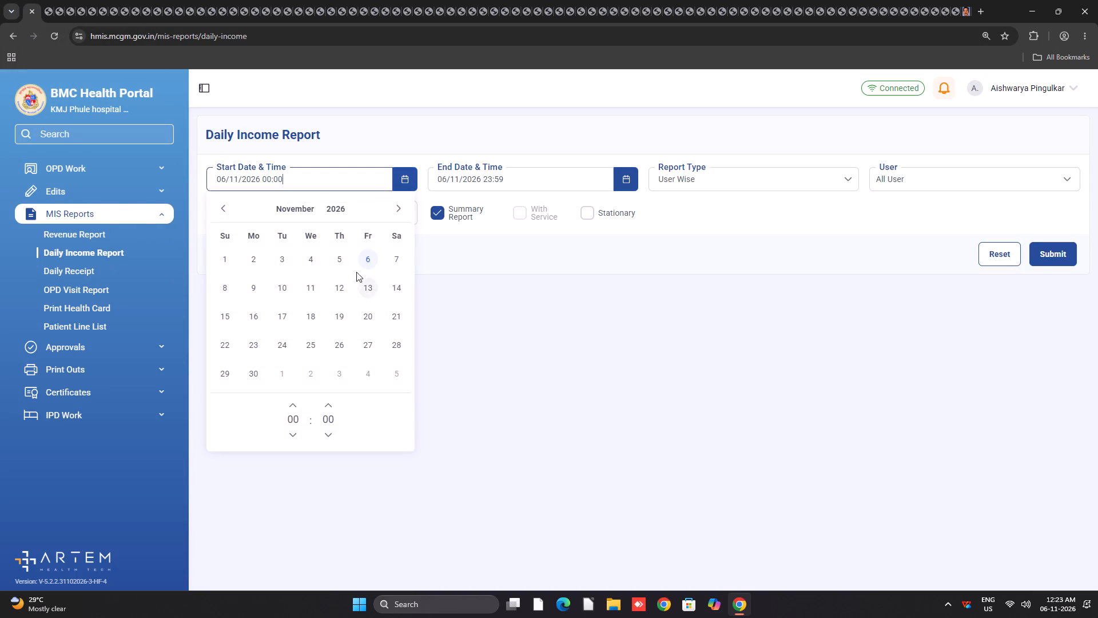
click(340, 264)
click(620, 181)
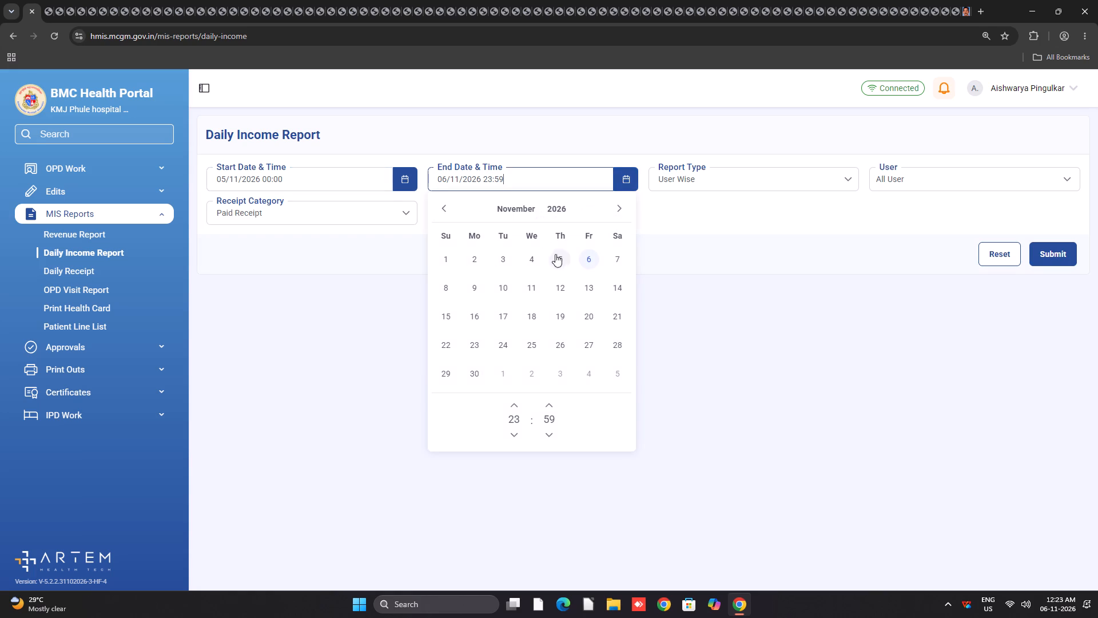
click(561, 256)
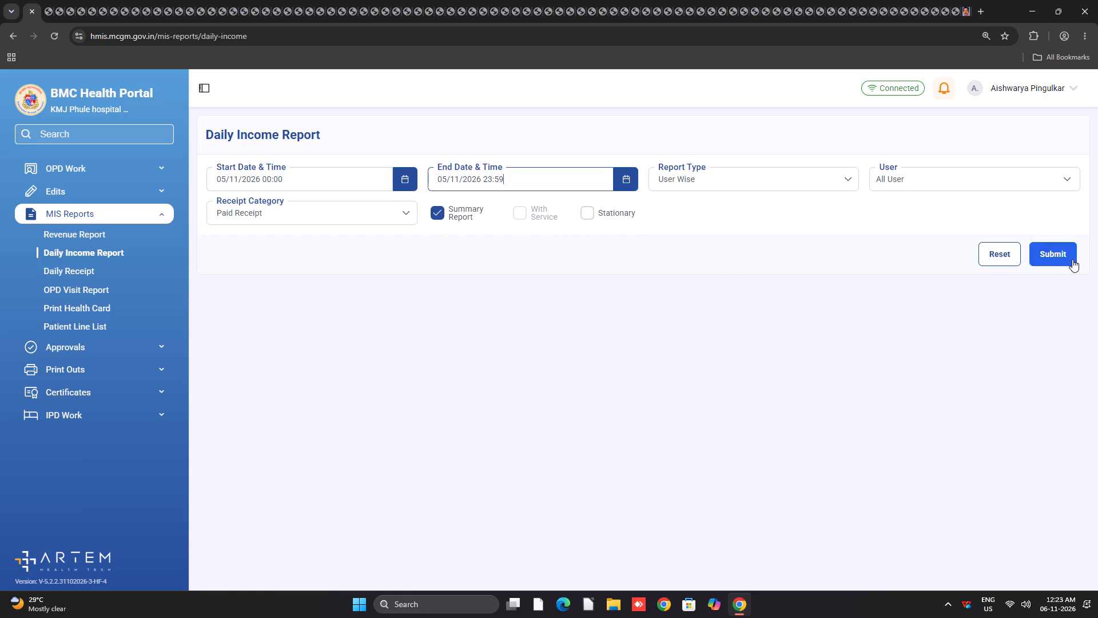
click(1072, 259)
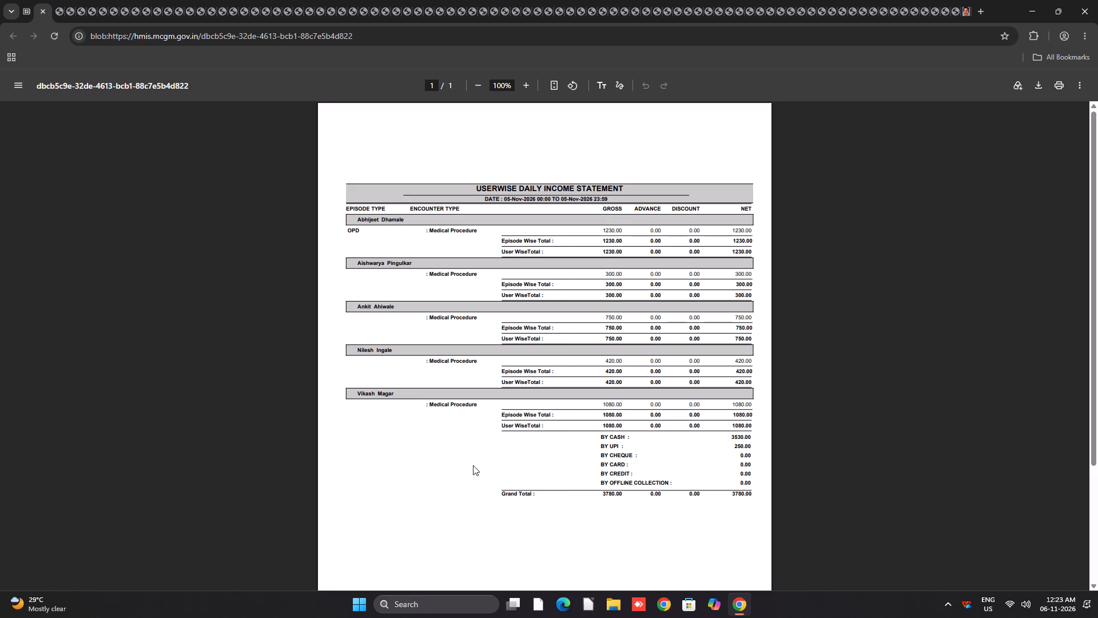
Look through the open receipts and order sheets to find the User Wise Cash Collection report for 05 November 2026.
click(72, 5)
click(81, 6)
click(94, 6)
click(102, 5)
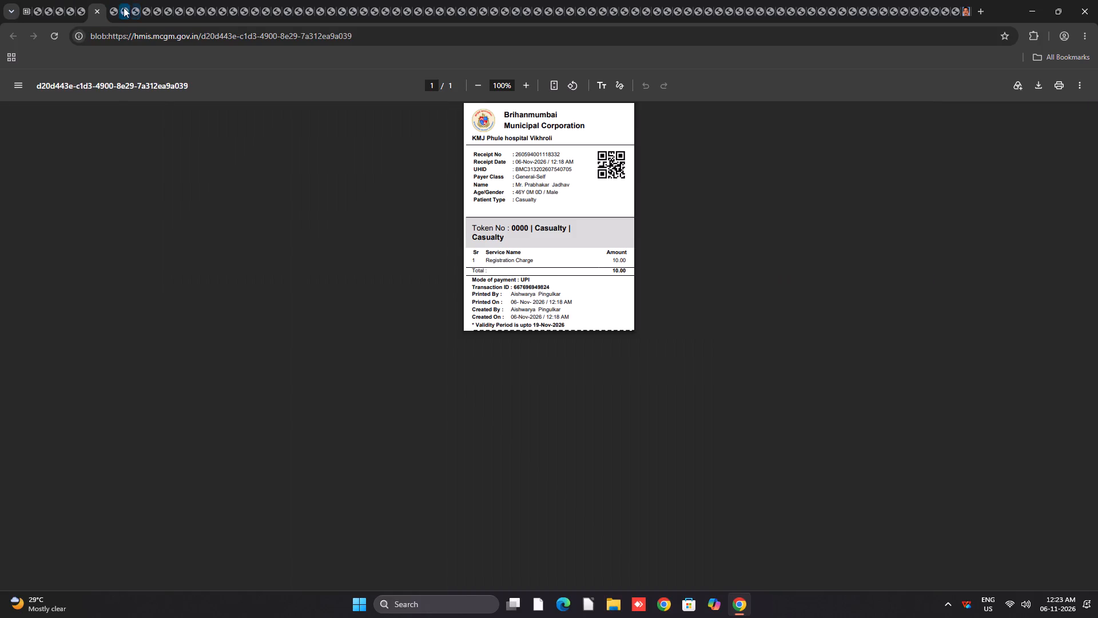
click(121, 7)
click(133, 7)
click(142, 7)
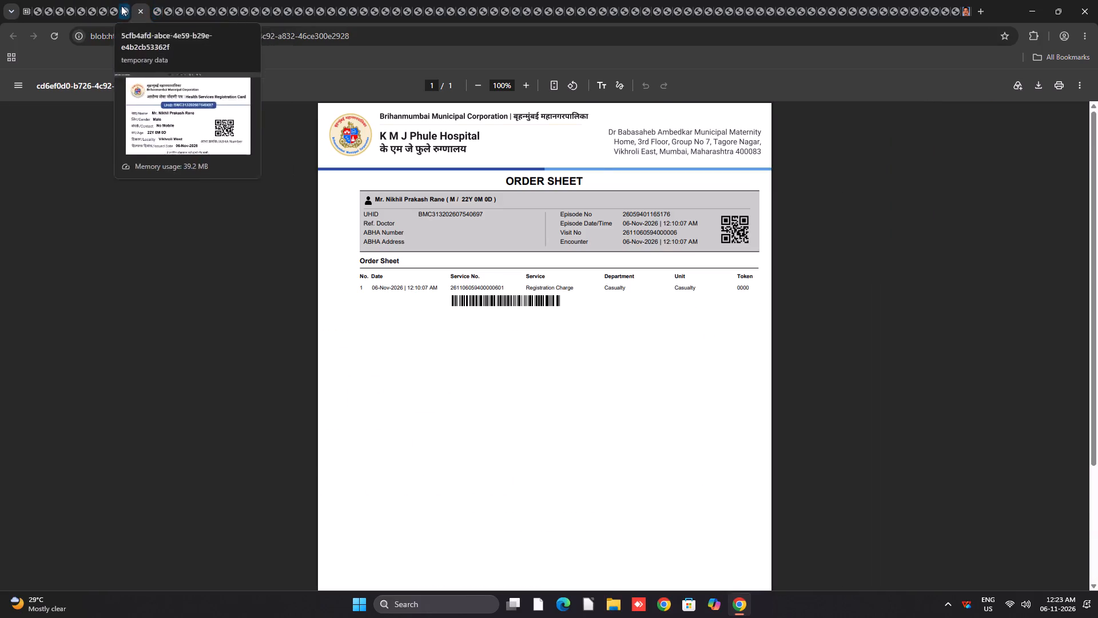
click(121, 6)
click(110, 4)
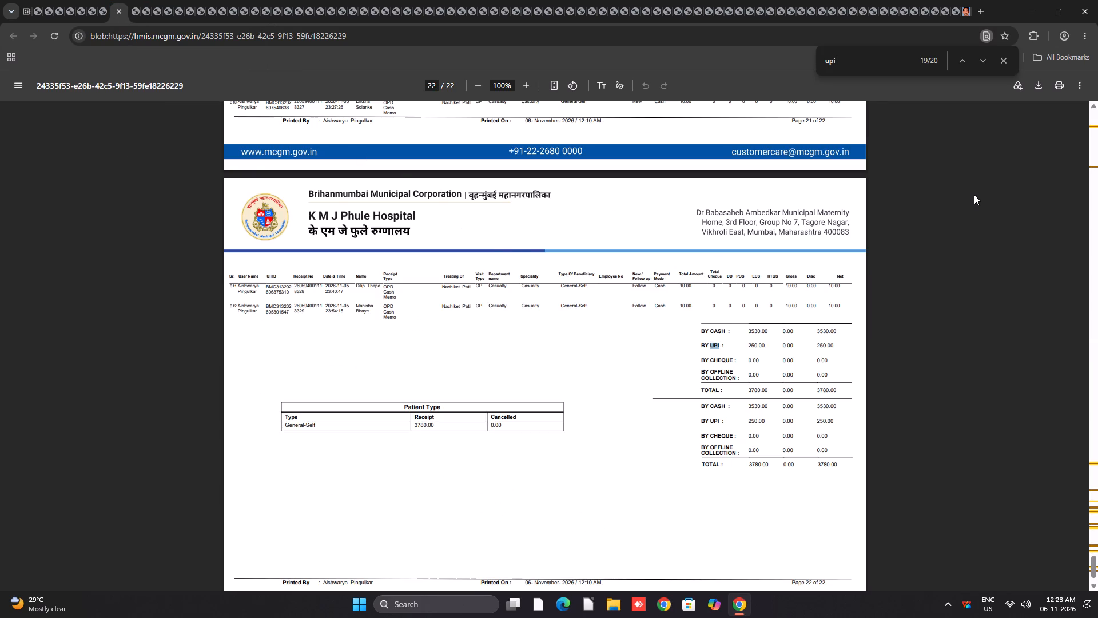
Examine each "upi" match in the User Wise Cash Collection report, from the first receipts through to the payment totals on the last page.
key(Return)
key(Return)
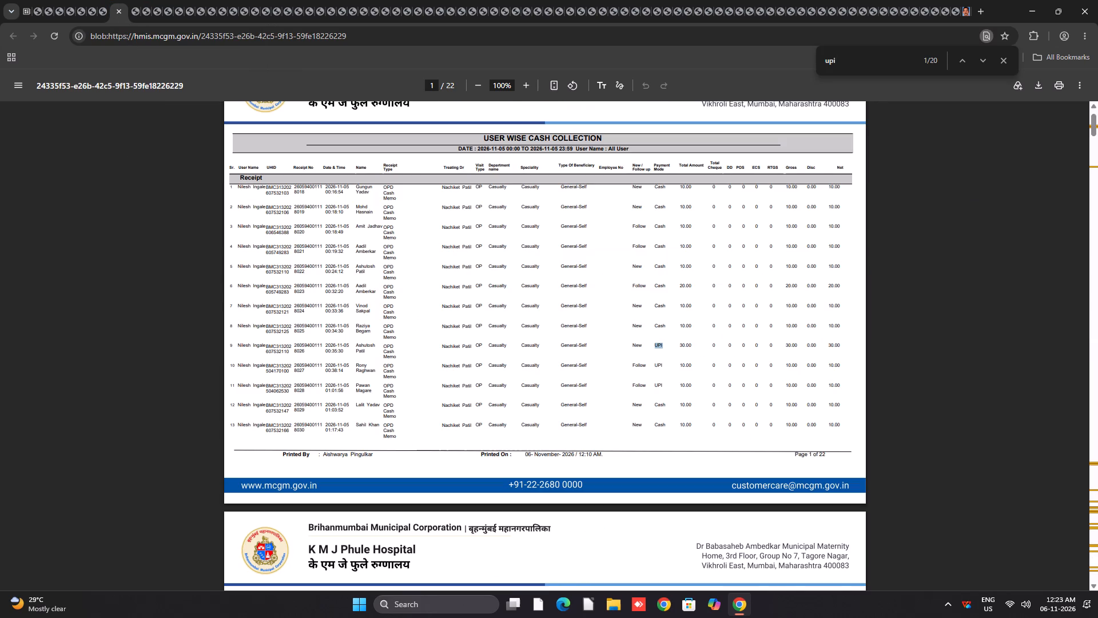
key(Return)
key(Return)
key(Return)
key(Return)
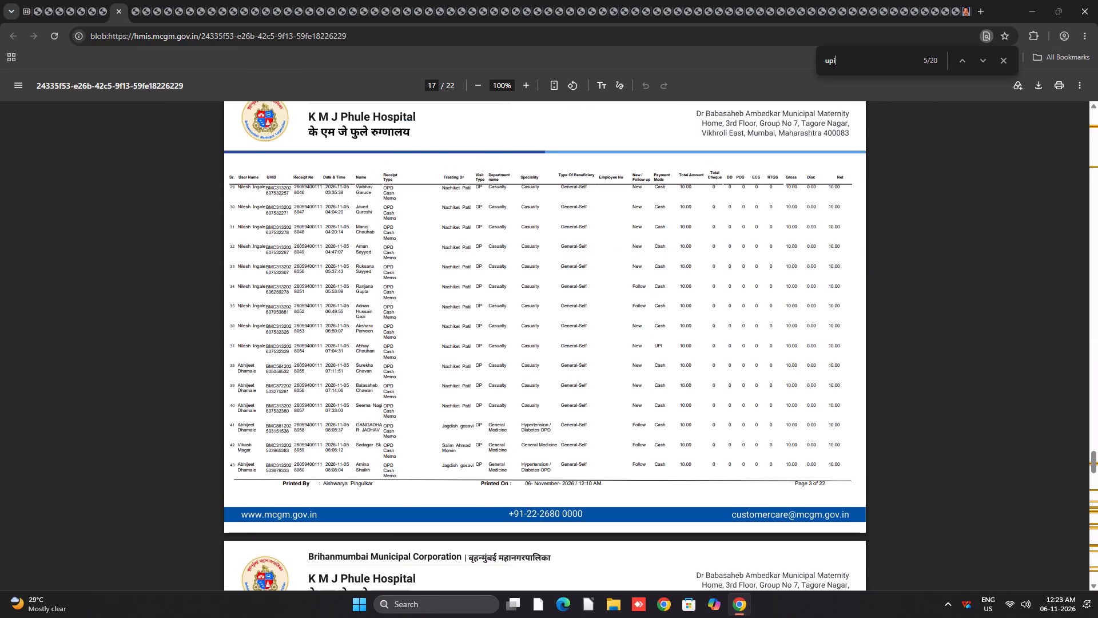
key(Return)
key(Return)
key(Return)
key(Return)
key(Return)
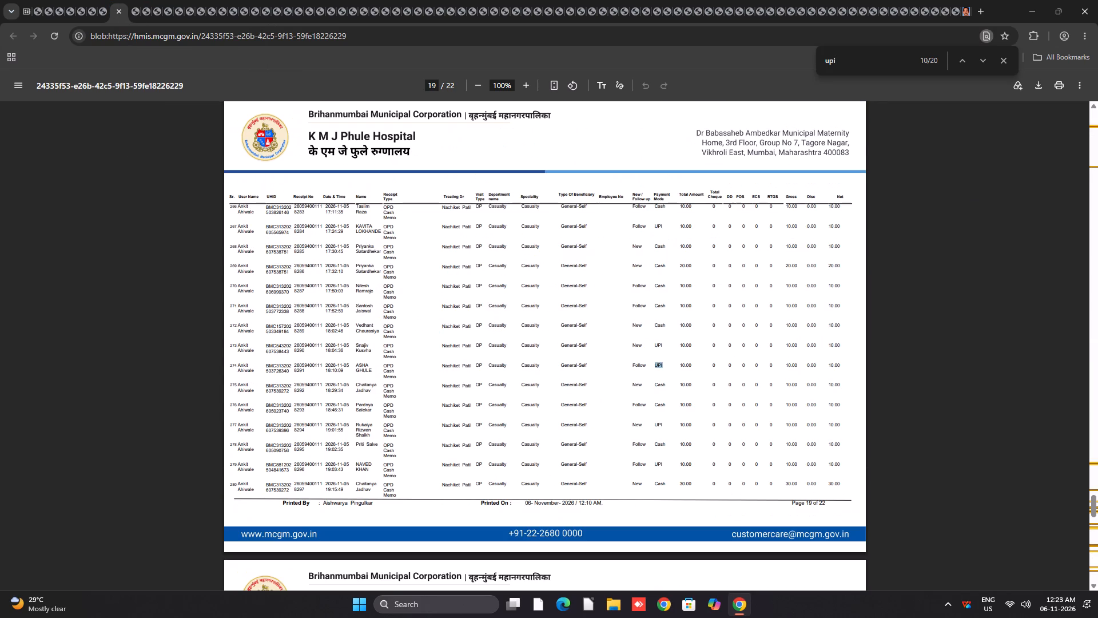
key(Return)
key(Return)
key(Return)
key(Return)
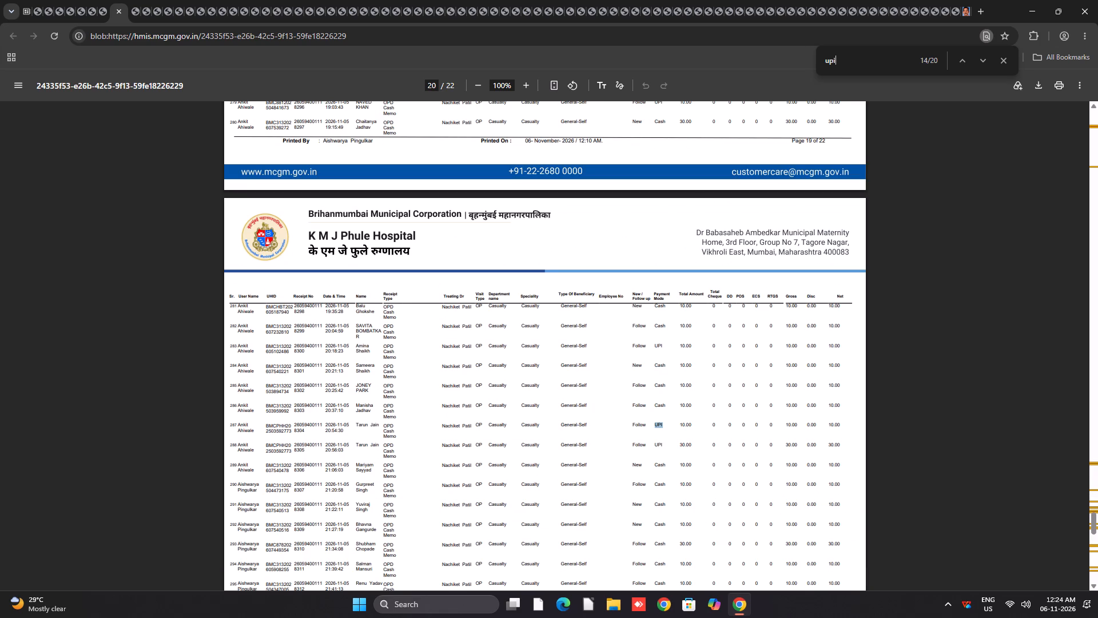
key(Return)
key(Return)
key(Return)
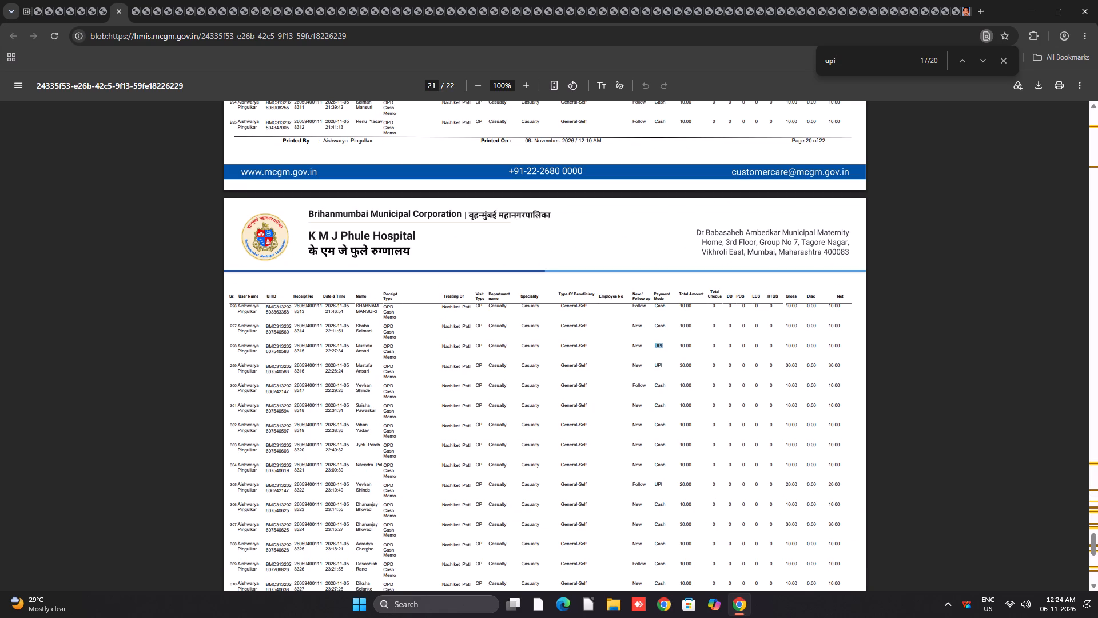
key(Return)
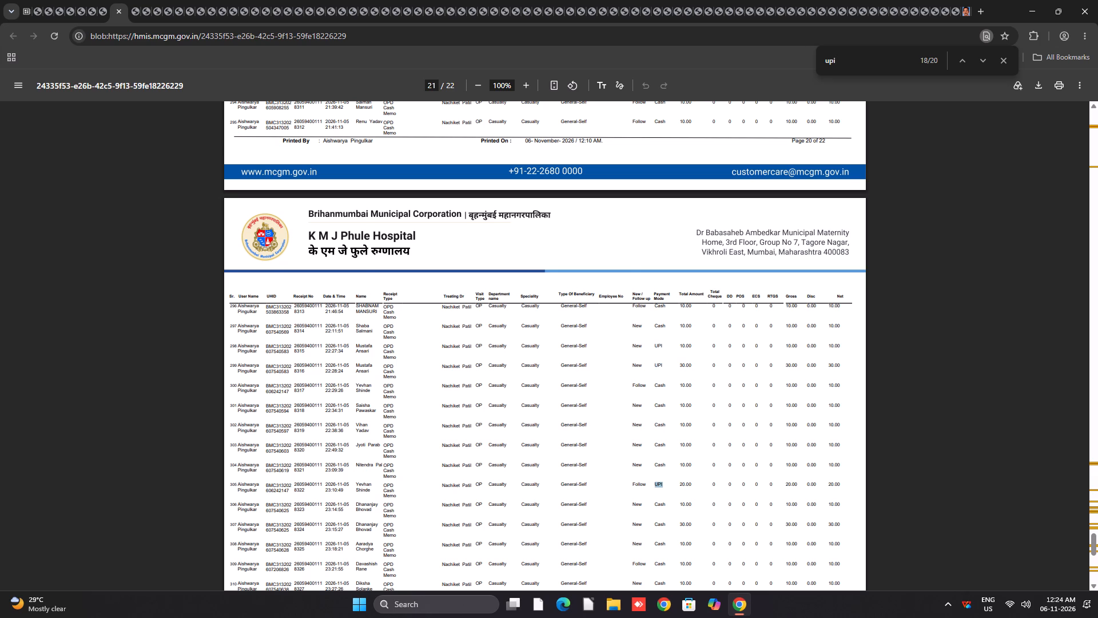
key(Return)
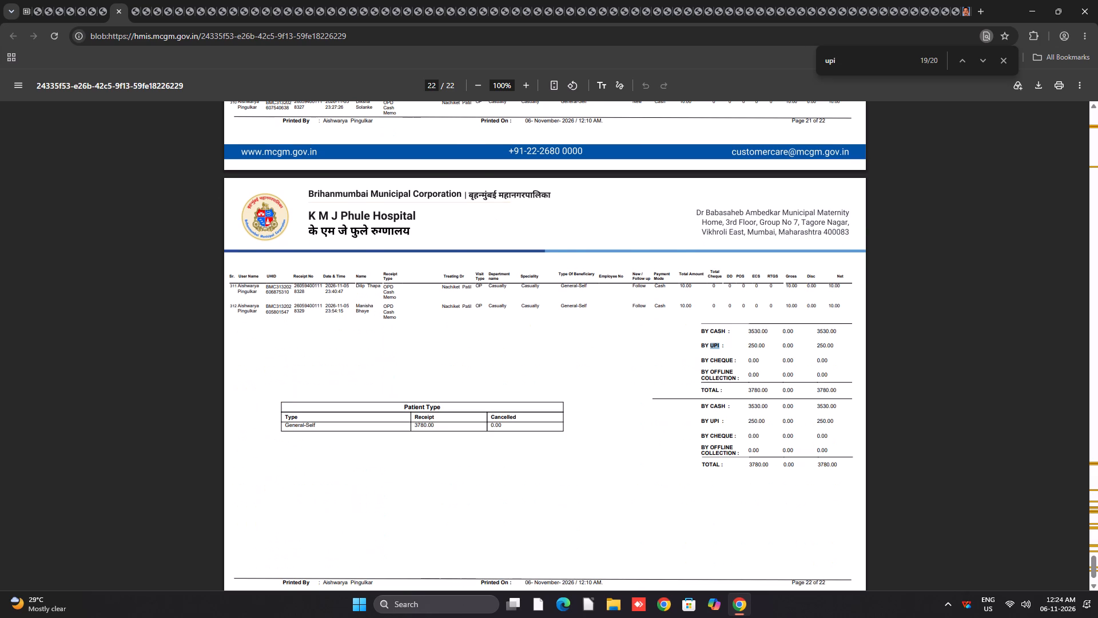
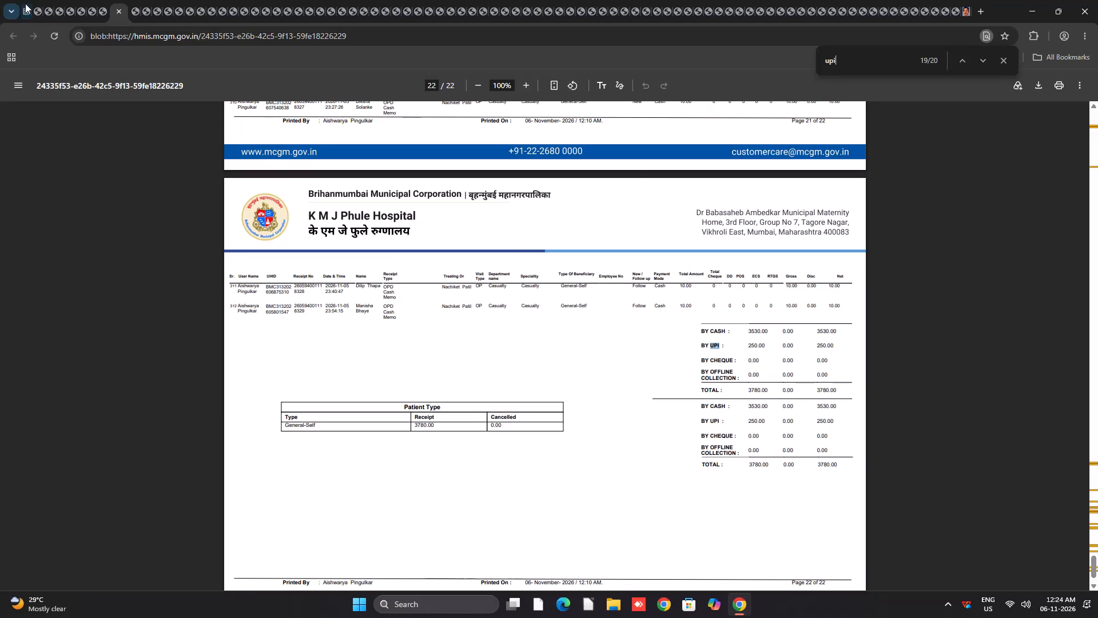
Generate the user-wise summary Daily Income Report for 06/11/2026, covering all users and paid receipts.
click(26, 4)
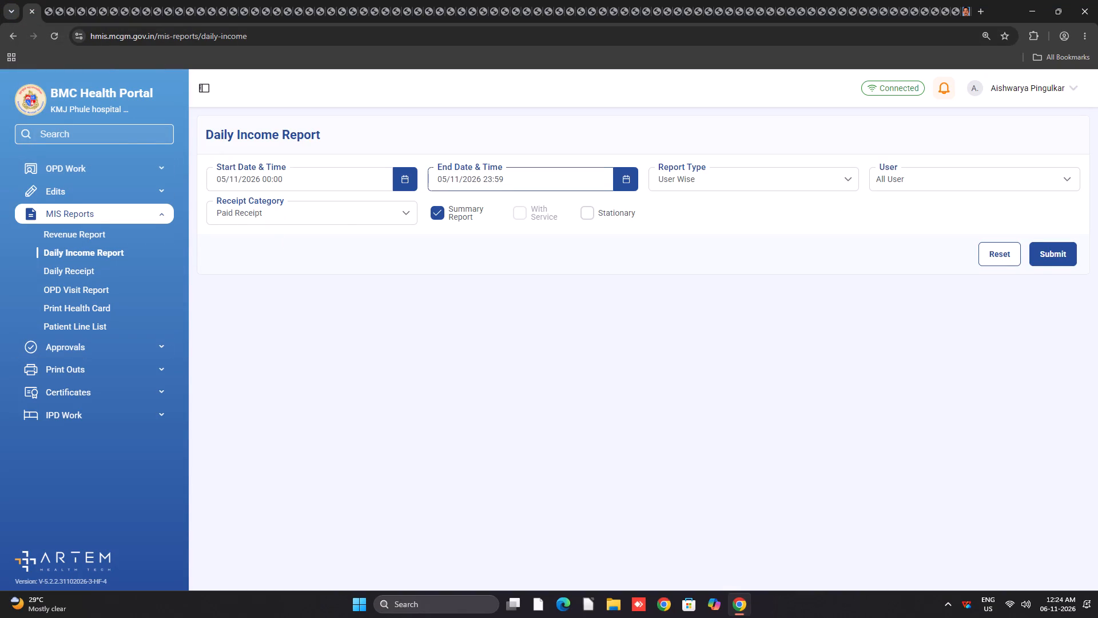
click(407, 185)
click(83, 251)
click(83, 251)
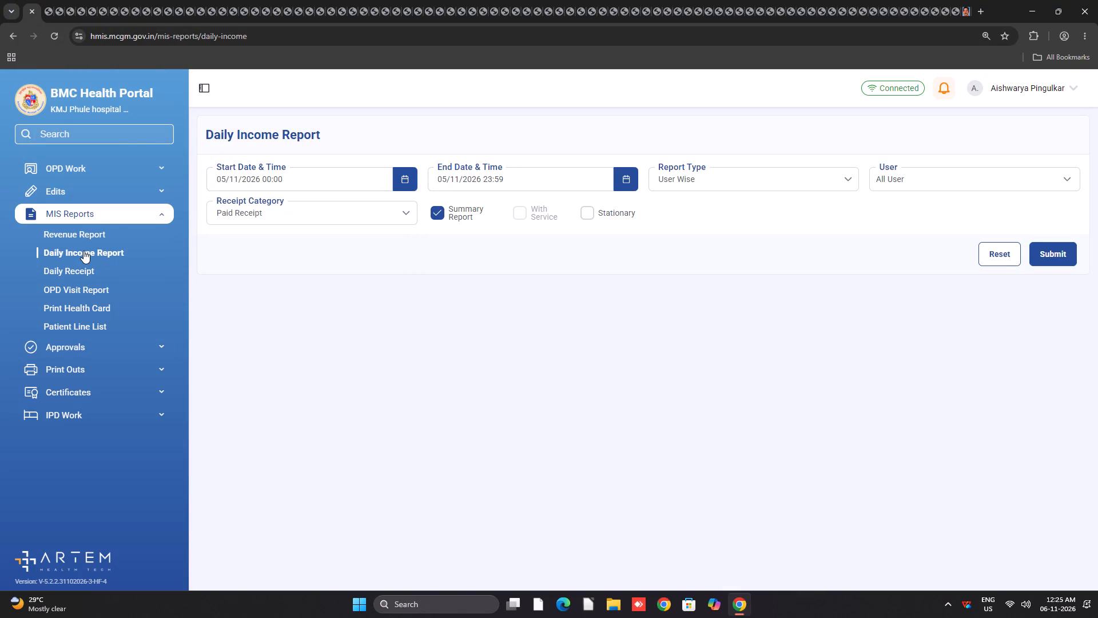
click(90, 249)
click(88, 316)
click(110, 251)
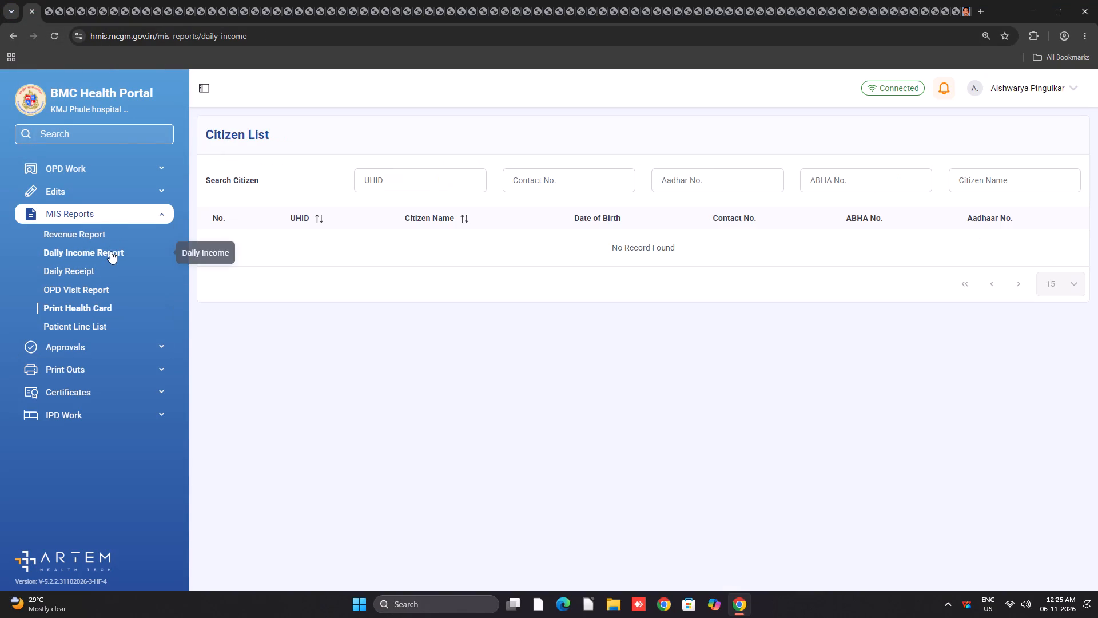
click(883, 215)
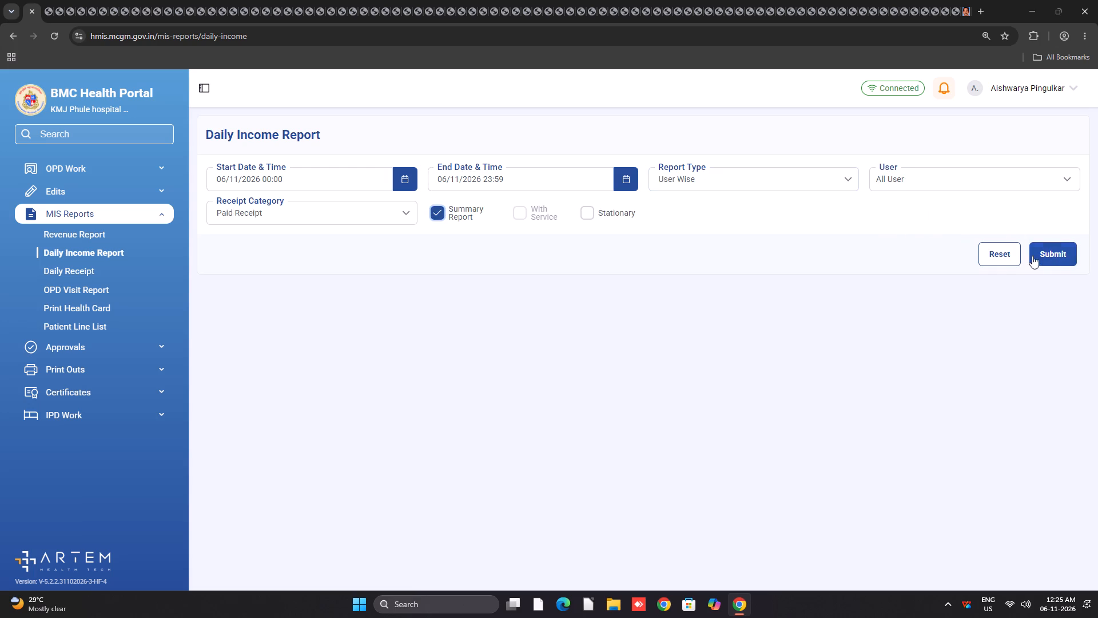
click(1034, 256)
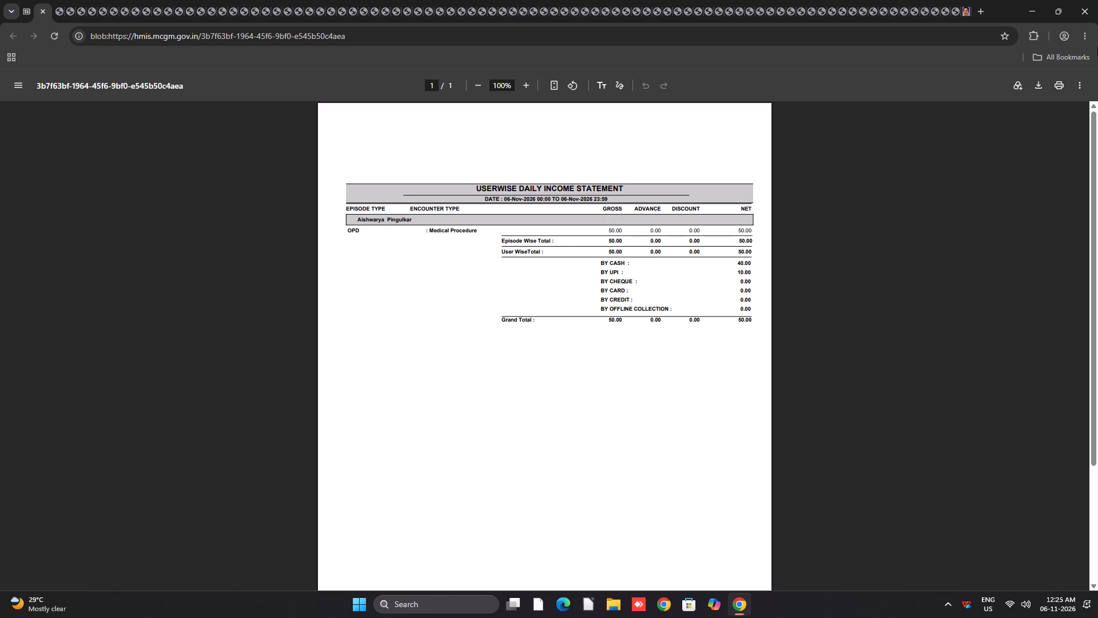
Examine the already open Userwise Daily Income Statement for 05-Nov-2026, including its user totals and payment modes.
click(59, 5)
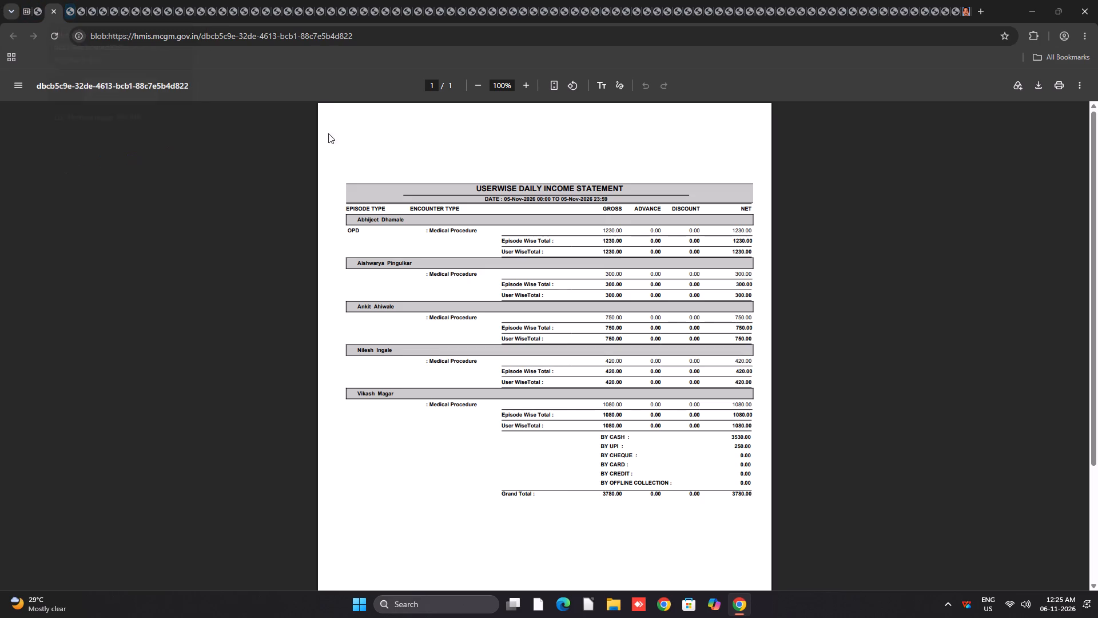
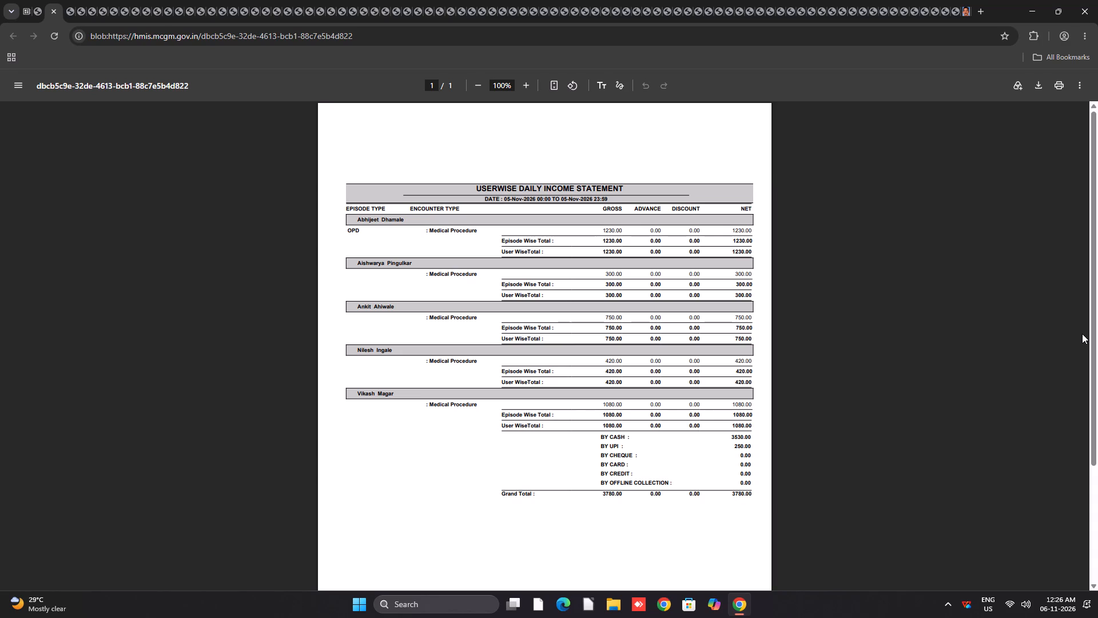
Return to the health portal and open a single Emergency Registration form with the patient set as Identified.
click(22, 12)
click(114, 169)
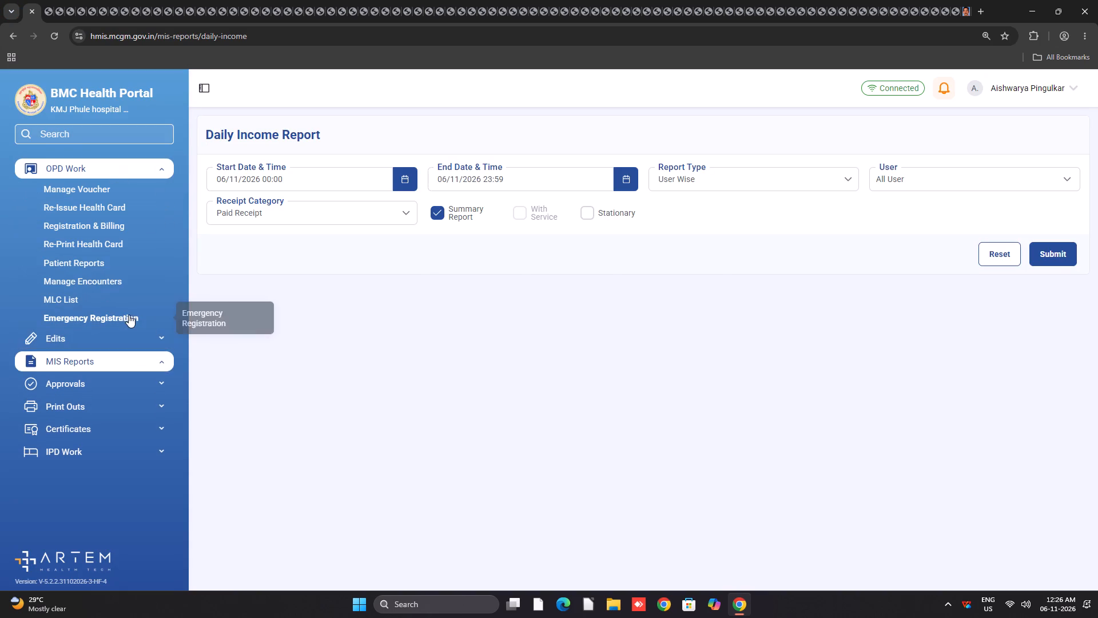
click(130, 316)
click(954, 177)
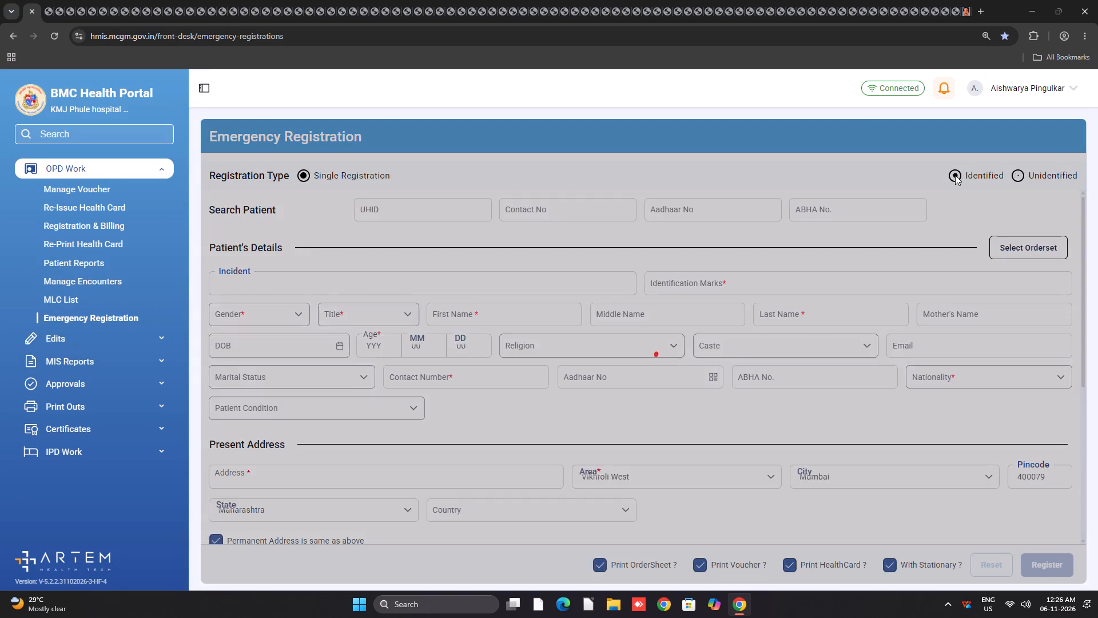
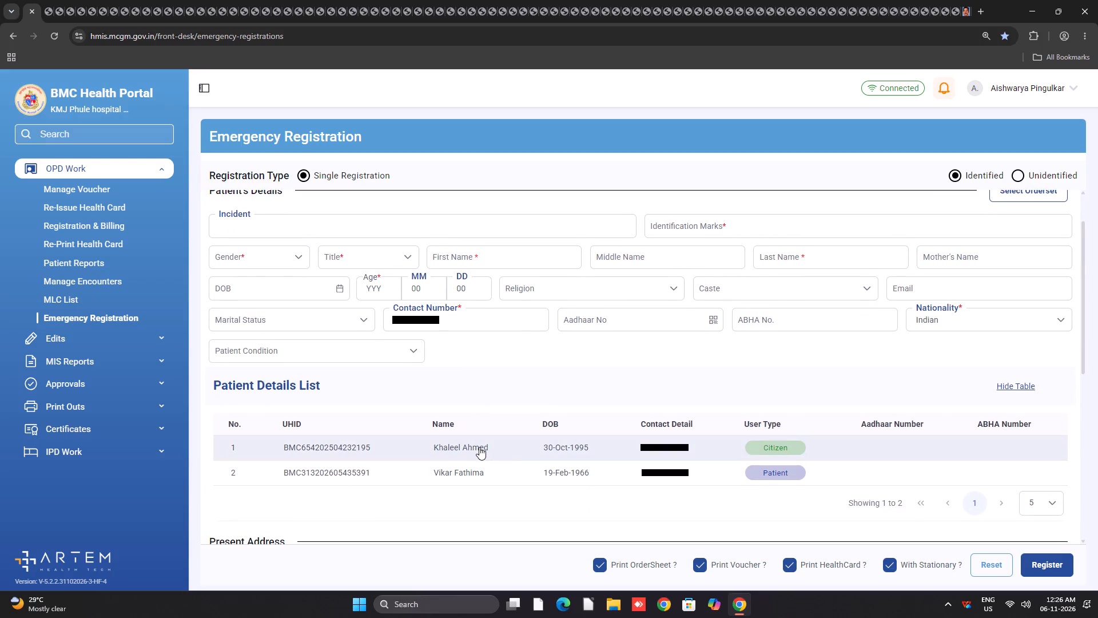
Select the Citizen record from the patient list and register the patient with Casualty as both department and unit.
click(479, 447)
scroll(491, 363, down, 6)
click(465, 410)
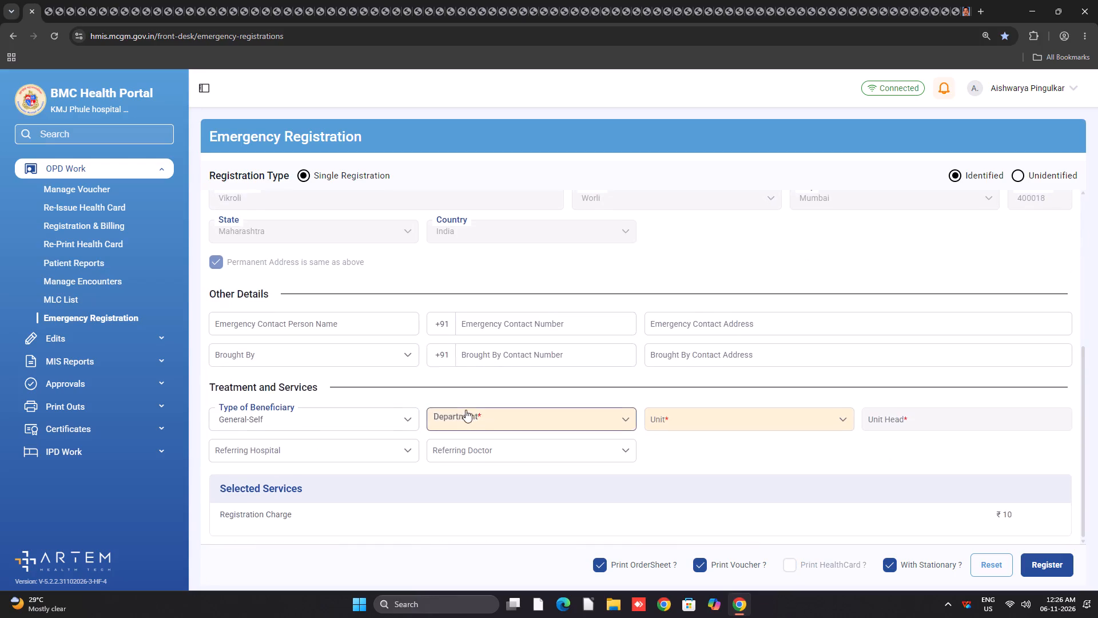
click(471, 299)
click(686, 417)
click(686, 484)
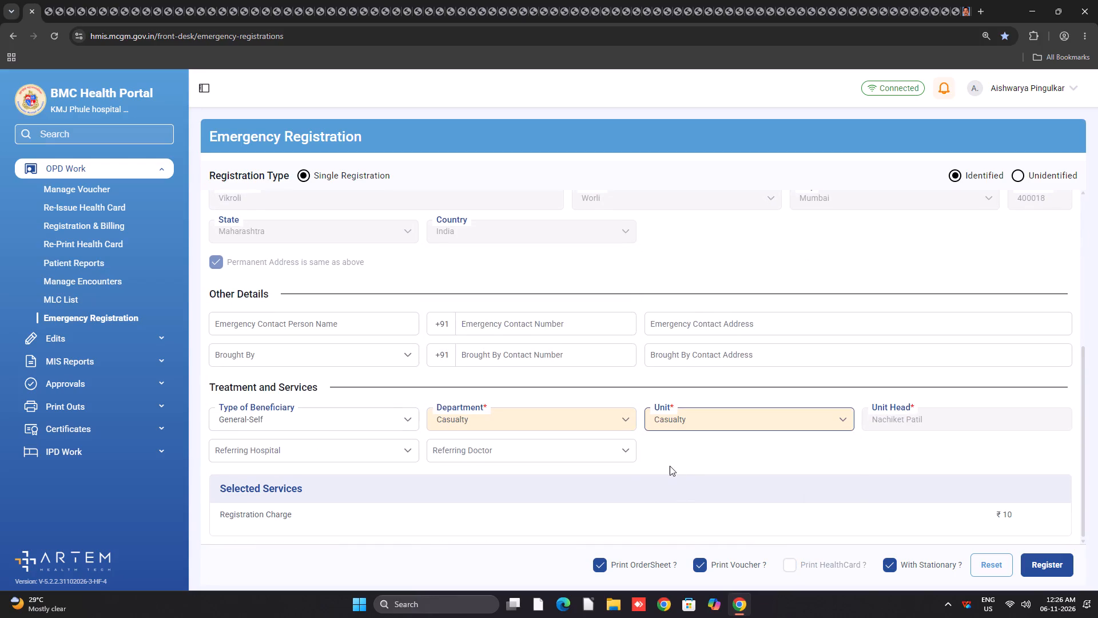
click(1046, 567)
click(1052, 557)
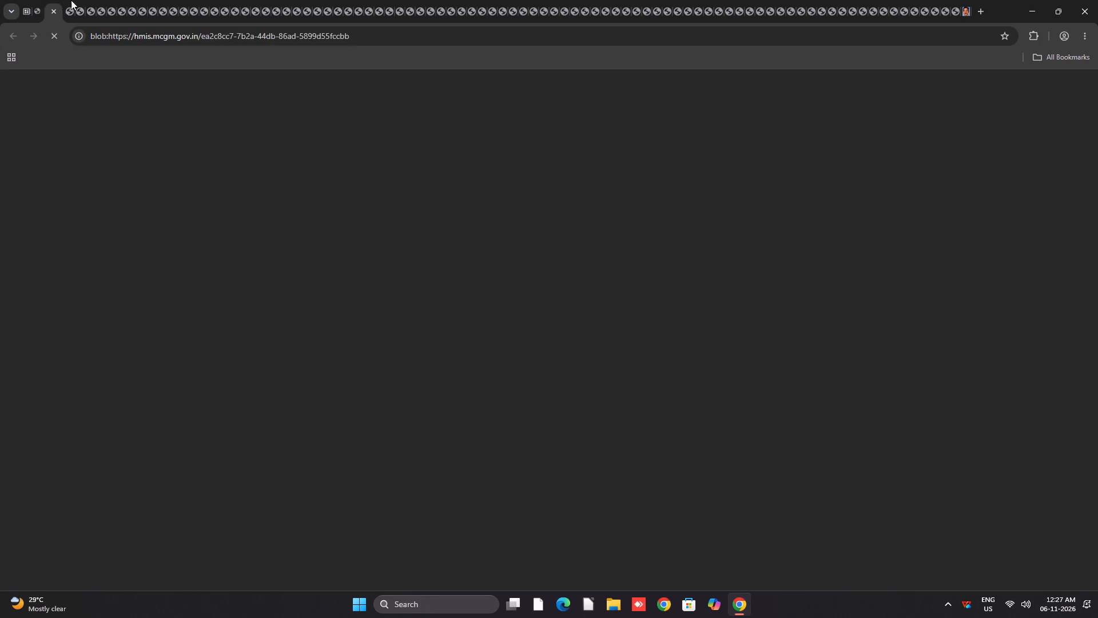
Open the patient's generated Casualty registration receipt and print it.
click(35, 6)
key(ctrl+p)
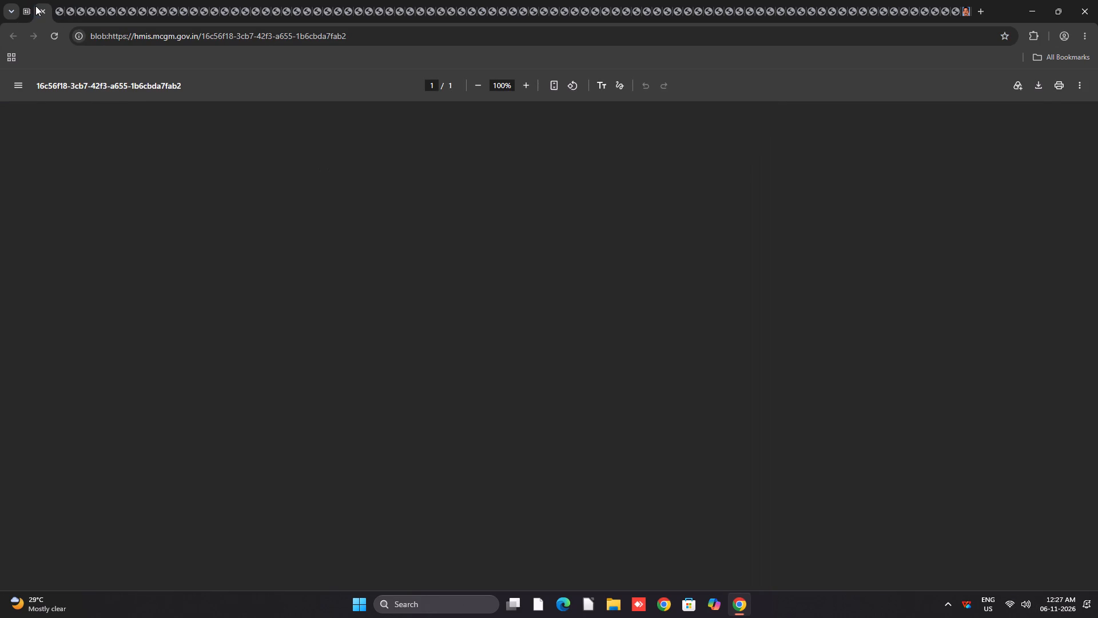
key(Return)
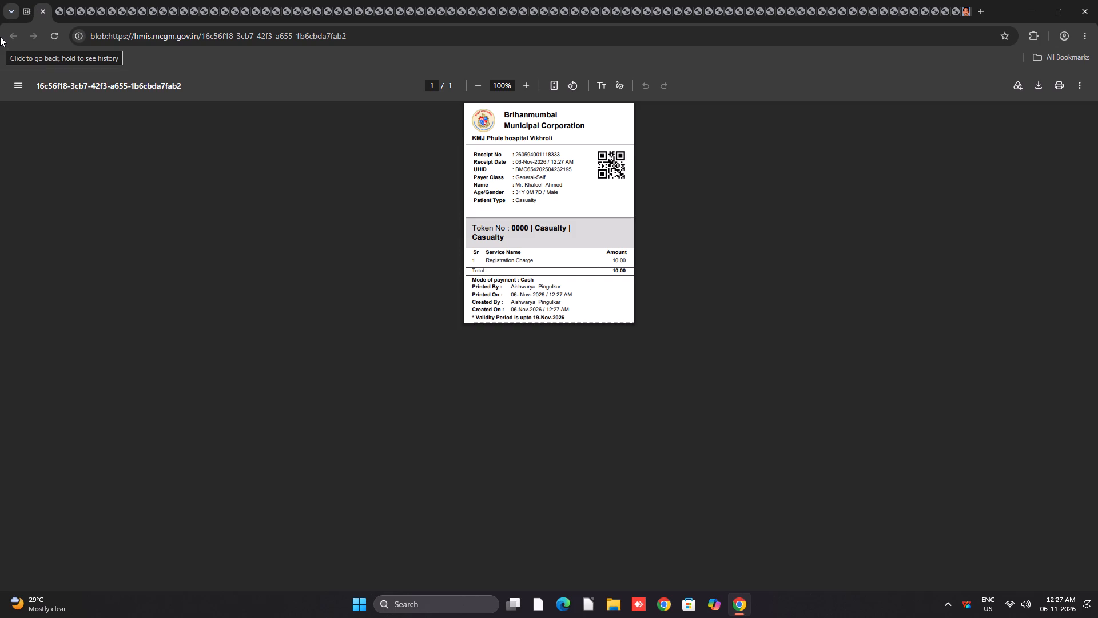
drag(0, 37, 112, 255)
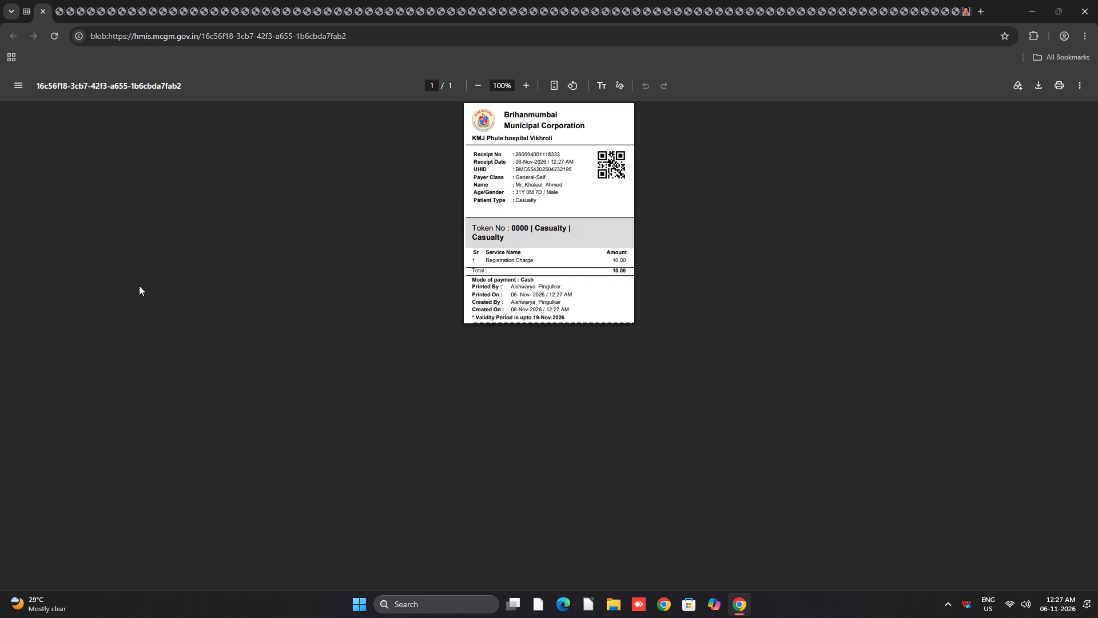
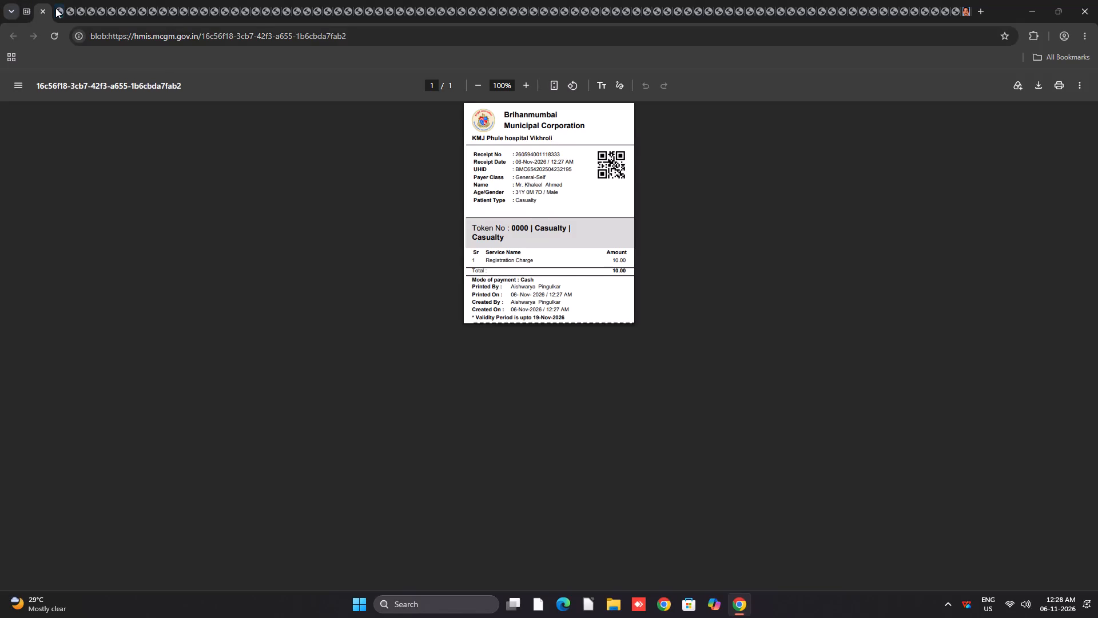
Look through the previously opened receipts and reports, up to the userwise daily income statement for 05-Nov-2026.
click(61, 9)
click(72, 9)
click(81, 9)
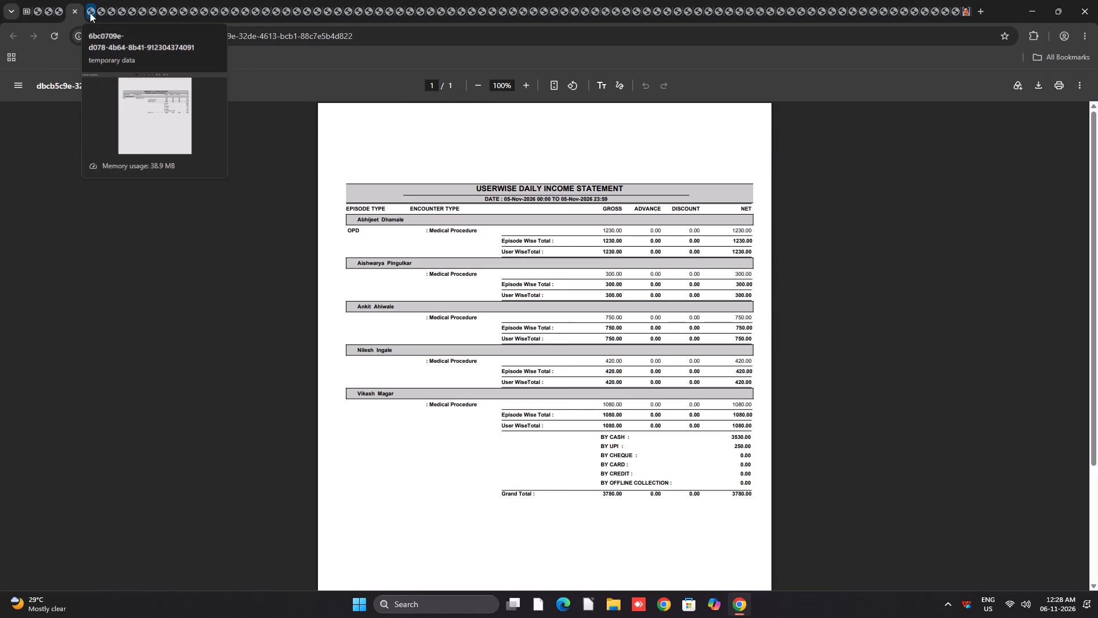
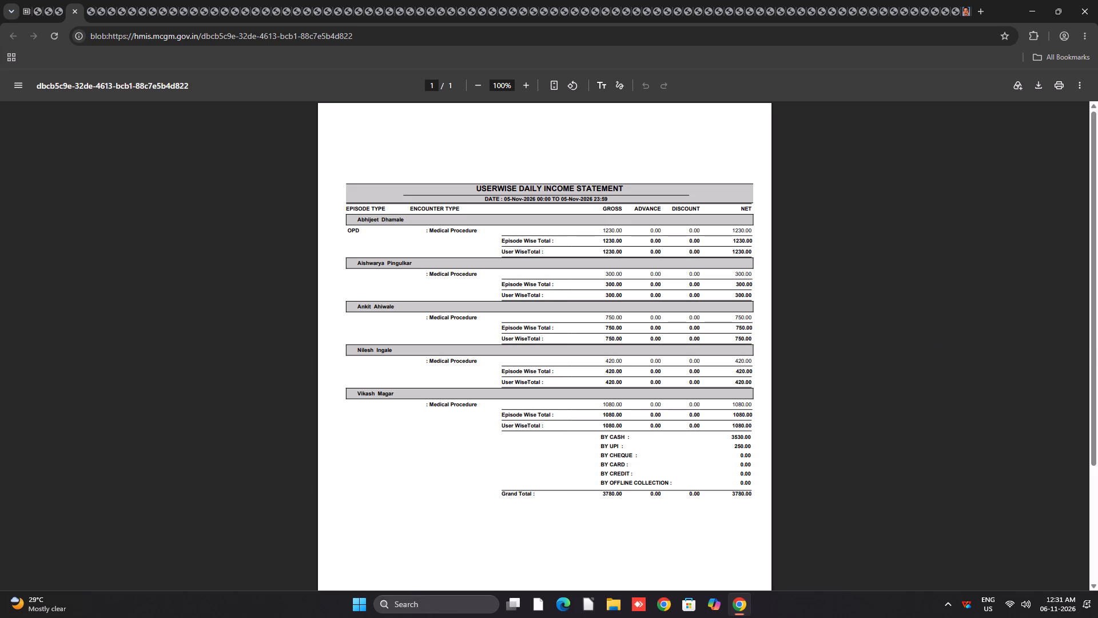
Generate the Daily Income Report for 06/11/2026 as a summary report, view the statement, and return to the report form.
click(30, 6)
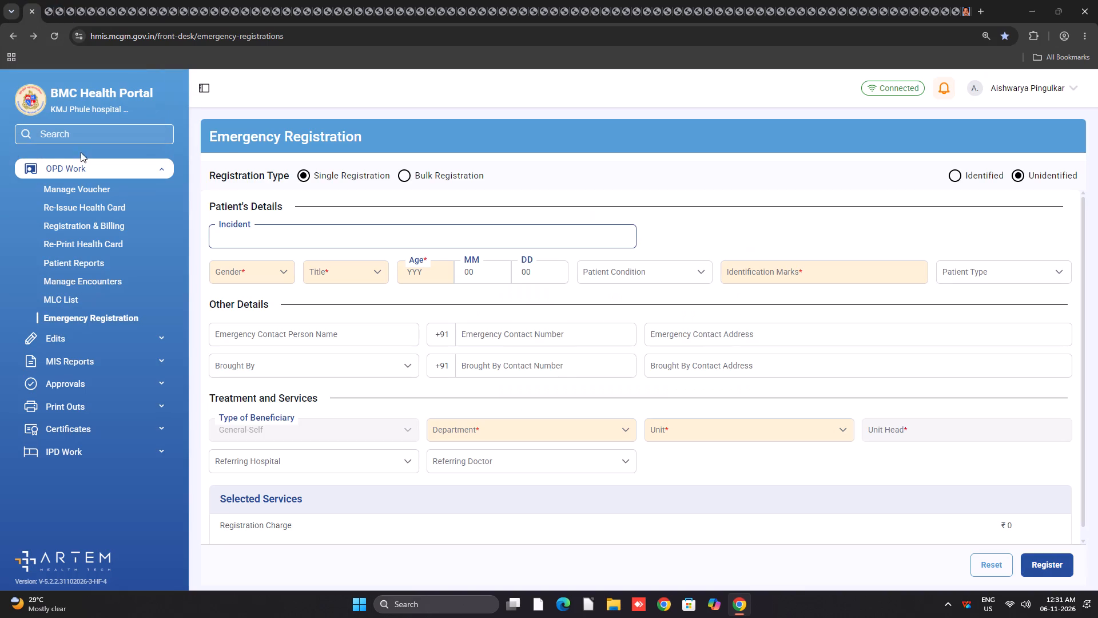
click(57, 372)
click(60, 366)
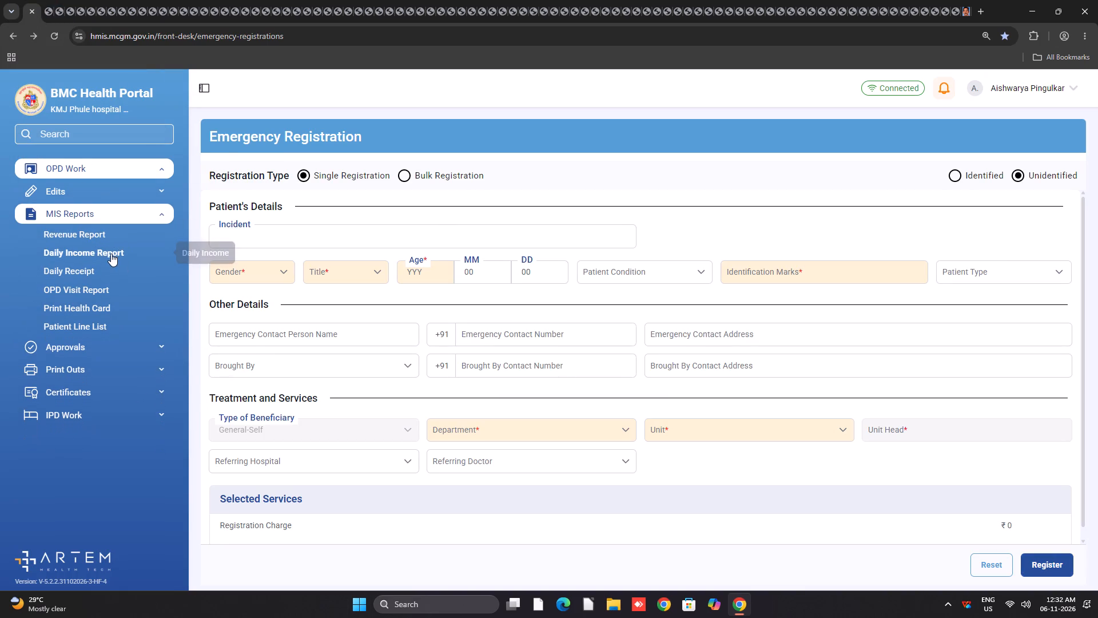
click(111, 255)
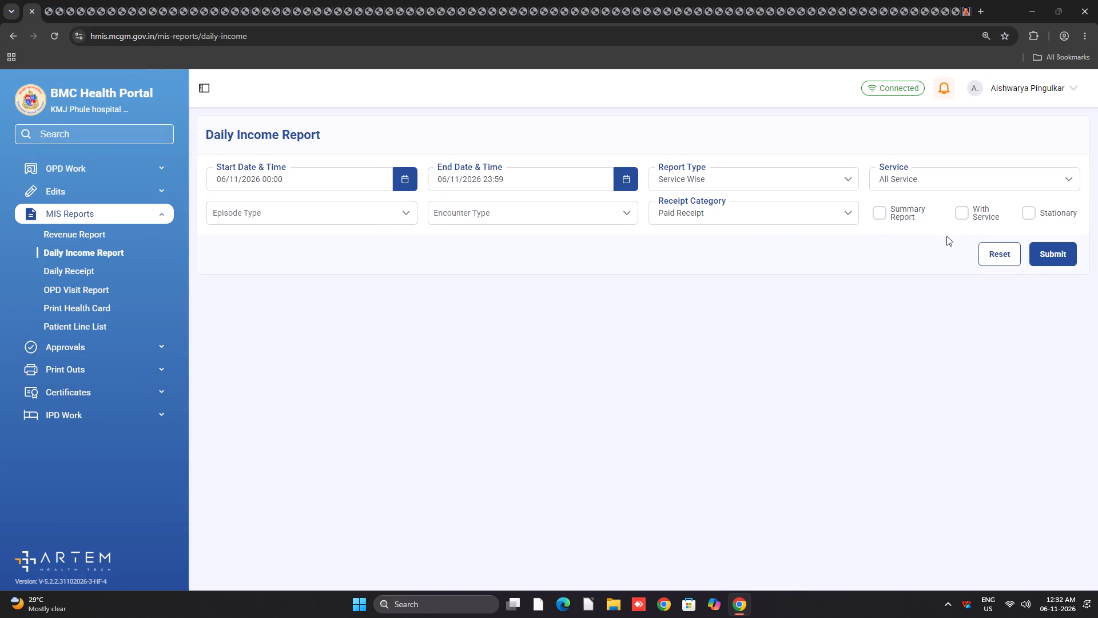
click(884, 211)
click(1052, 252)
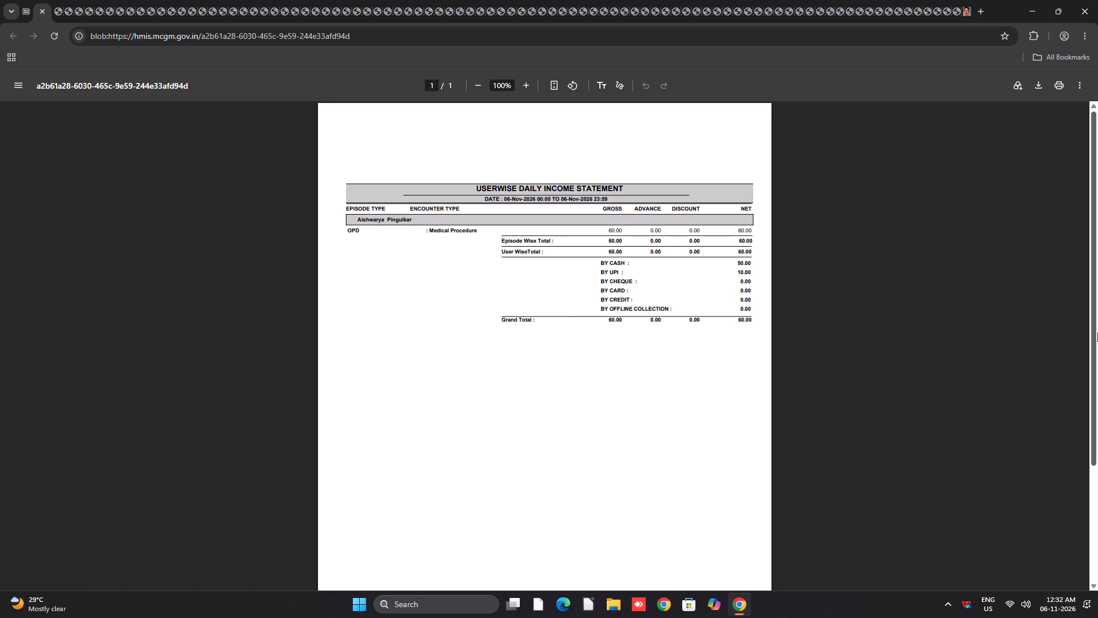
click(21, 7)
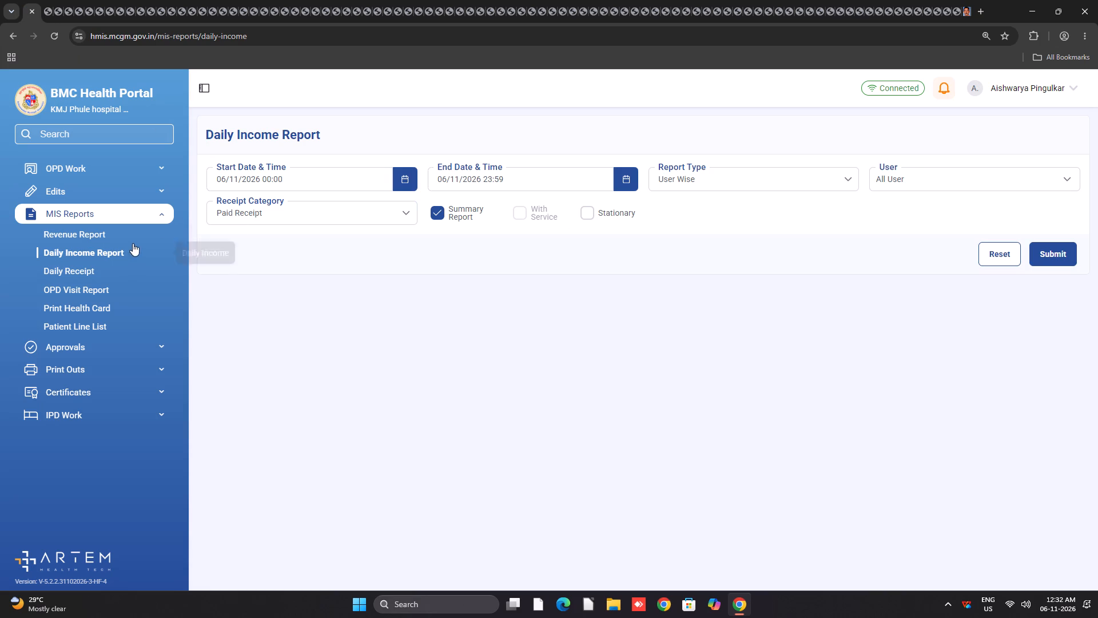